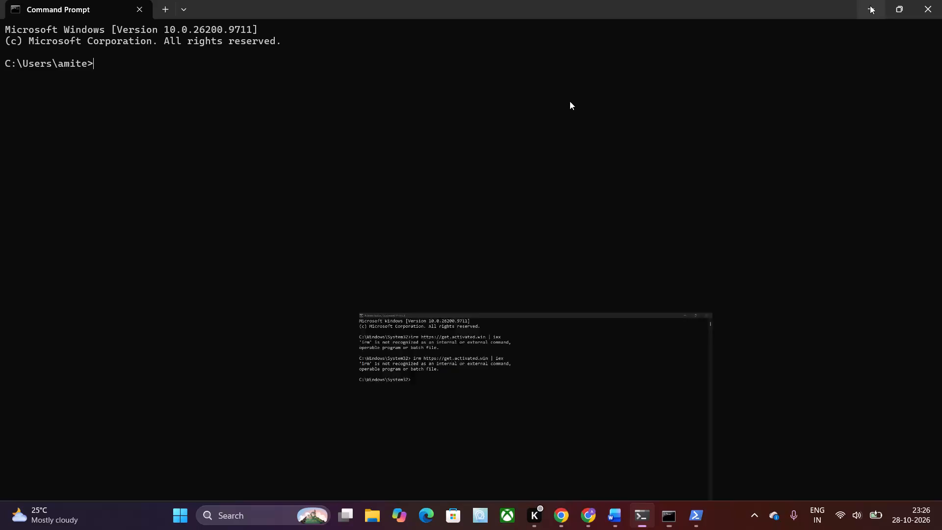
Minimize the Command Prompt window to return to the QTDS_Major_Project_Synopsis_ document in Google Docs.
click(870, 5)
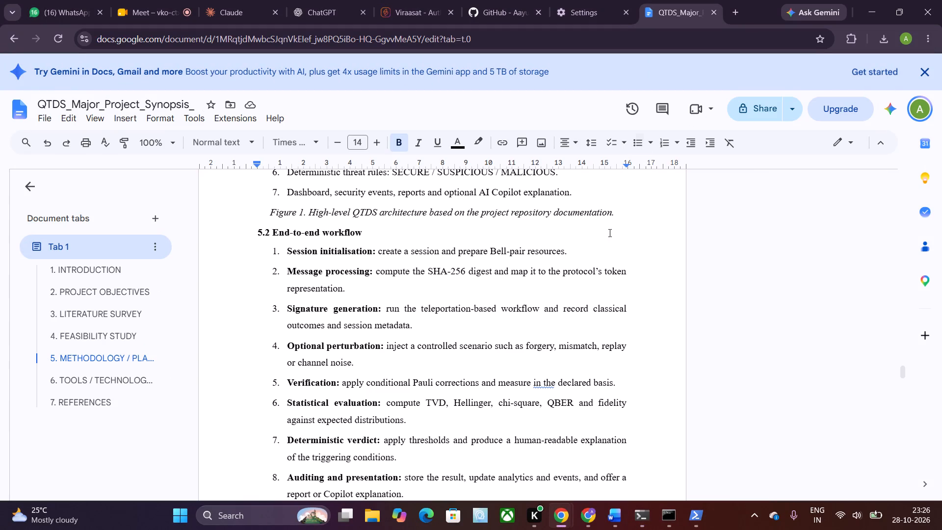
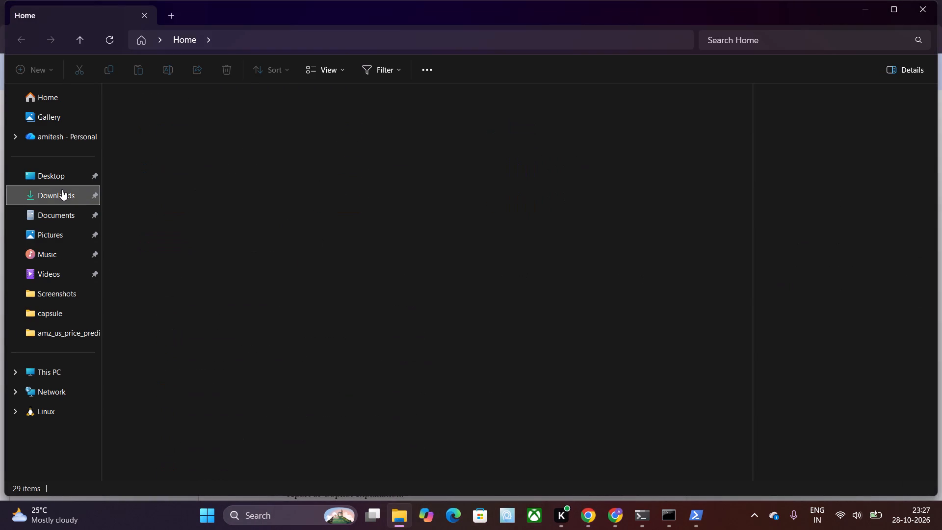
Open the downloaded QTDS_Major_Project_Synopsis_ document from the Downloads folder in Word.
click(172, 125)
click(172, 125)
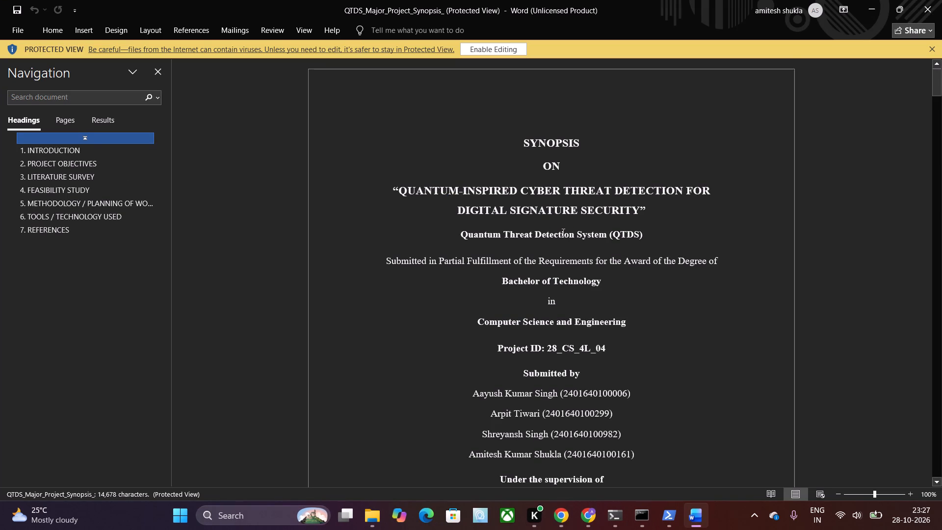
Accept the Microsoft 365 license agreement.
scroll(562, 232, down, 1)
scroll(562, 232, up, 1)
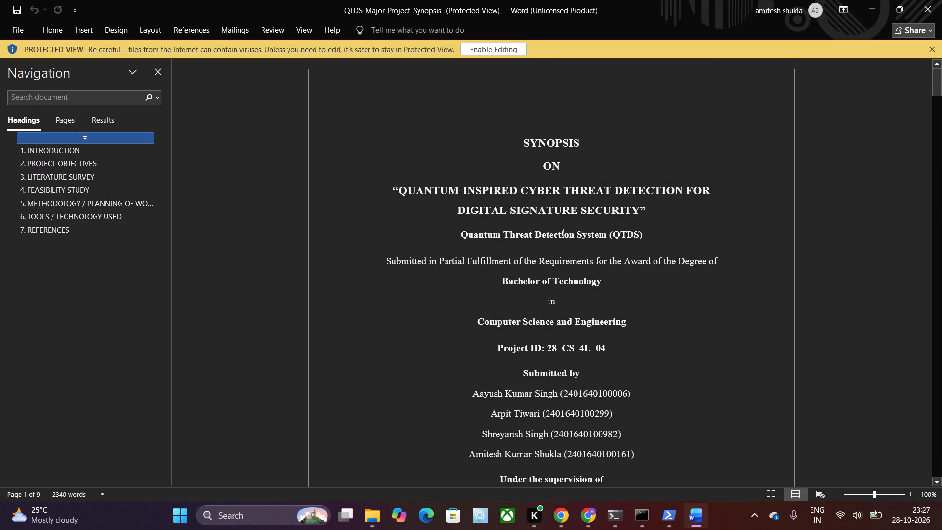
scroll(393, 219, down, 2)
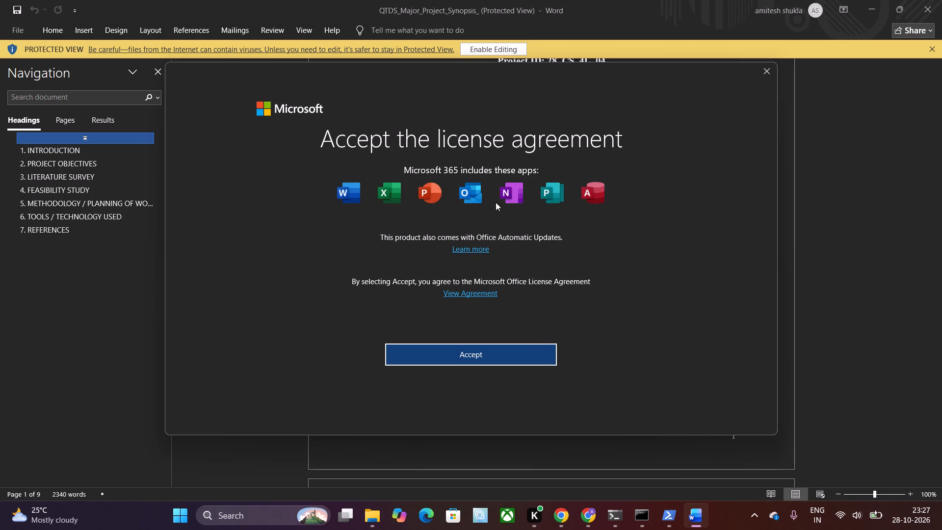
click(481, 356)
Take the synopsis out of Protected View by enabling editing.
scroll(646, 389, up, 1)
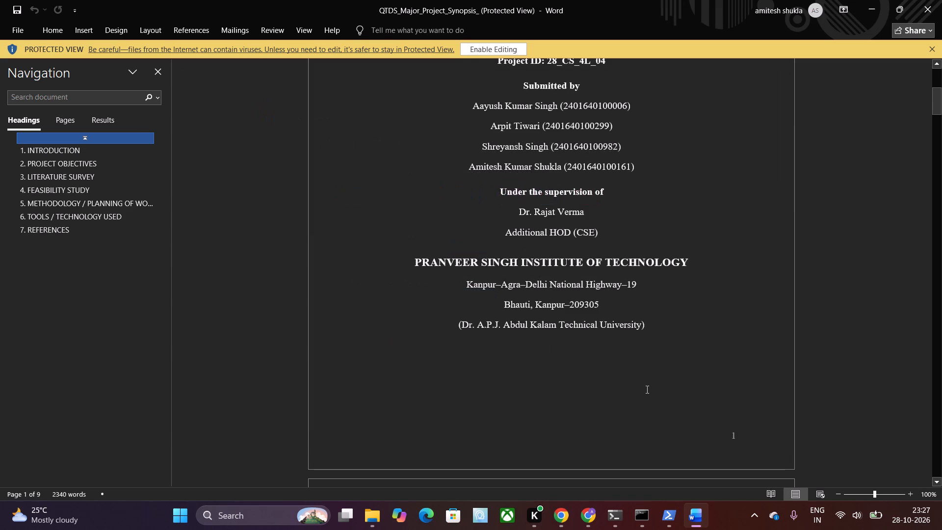
scroll(646, 389, up, 1)
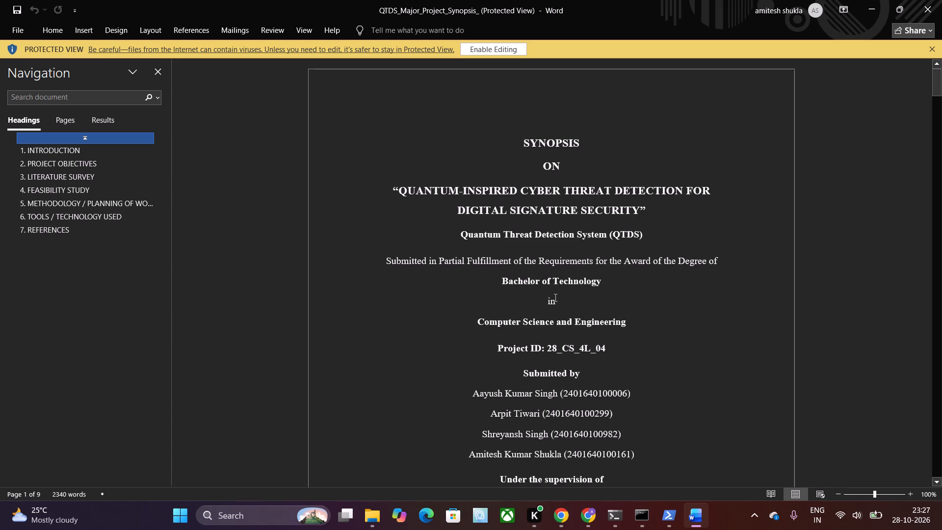
click(505, 48)
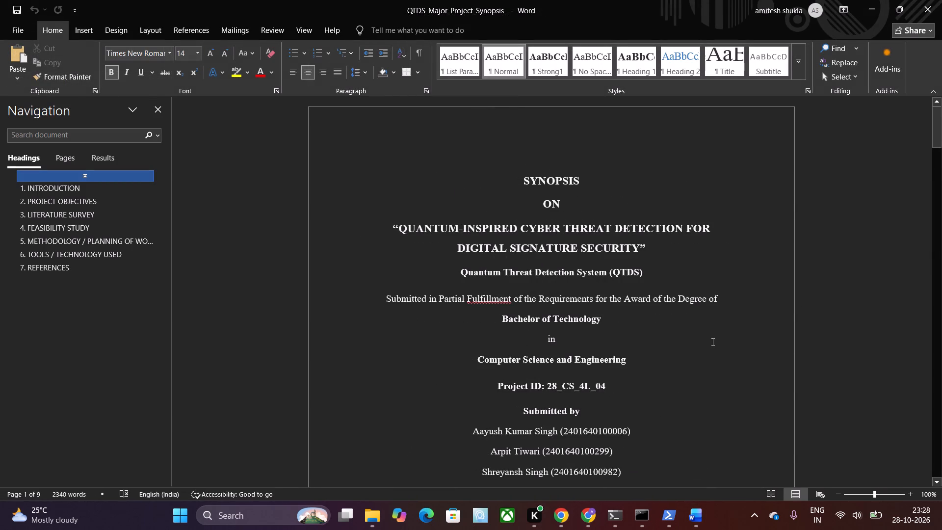
Close the Navigation pane in Read Mode and return the synopsis to Print Layout view.
click(771, 497)
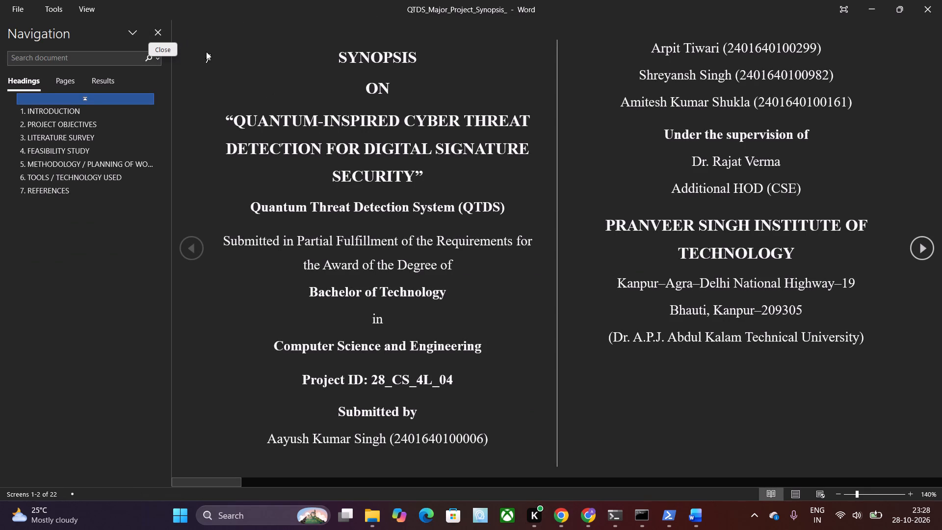
click(161, 31)
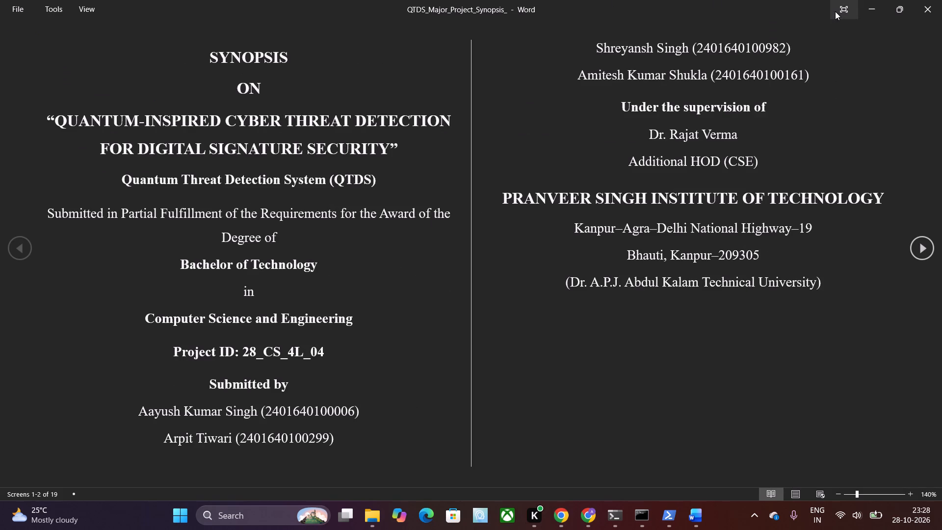
click(801, 496)
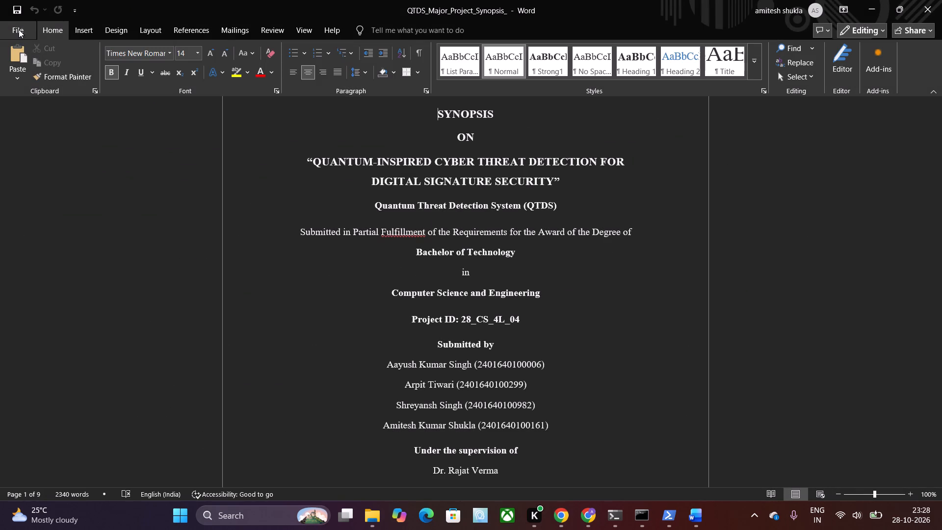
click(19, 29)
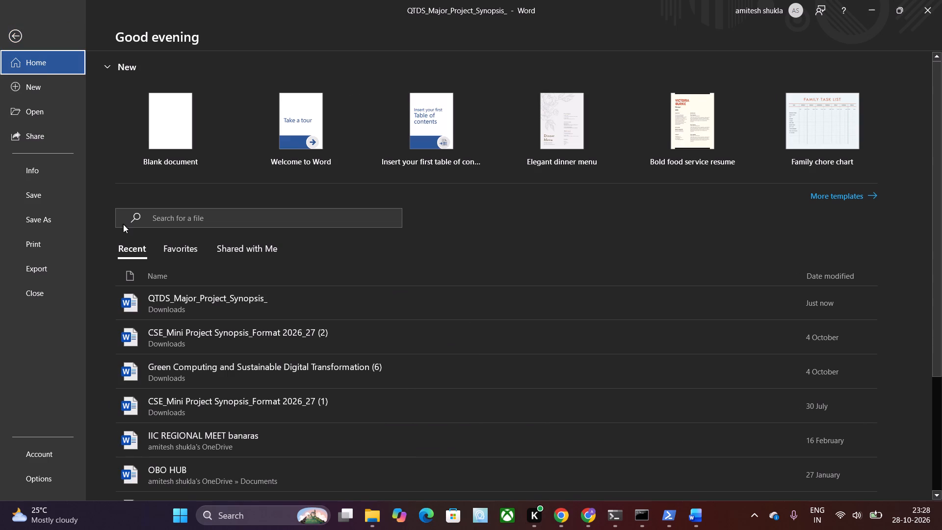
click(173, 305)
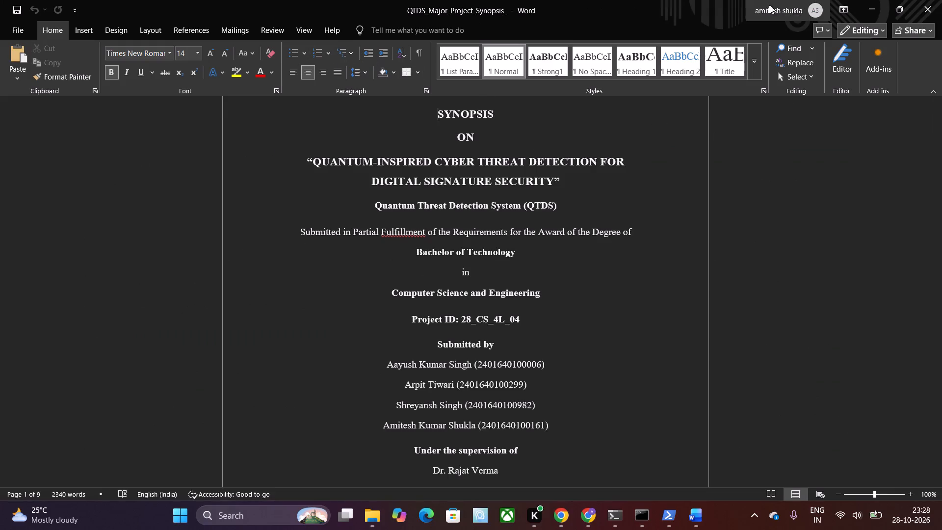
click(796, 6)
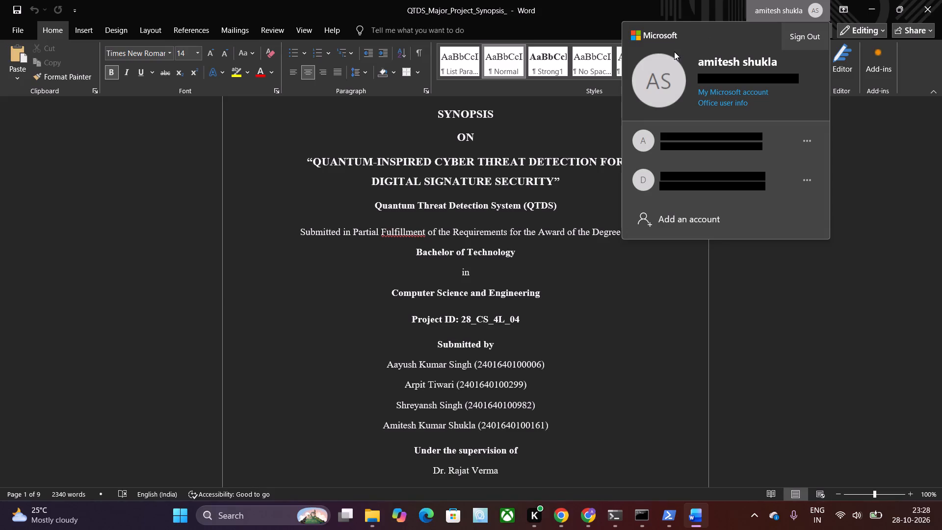
Set the Office theme to Colorful in the account settings and return to the synopsis.
click(12, 28)
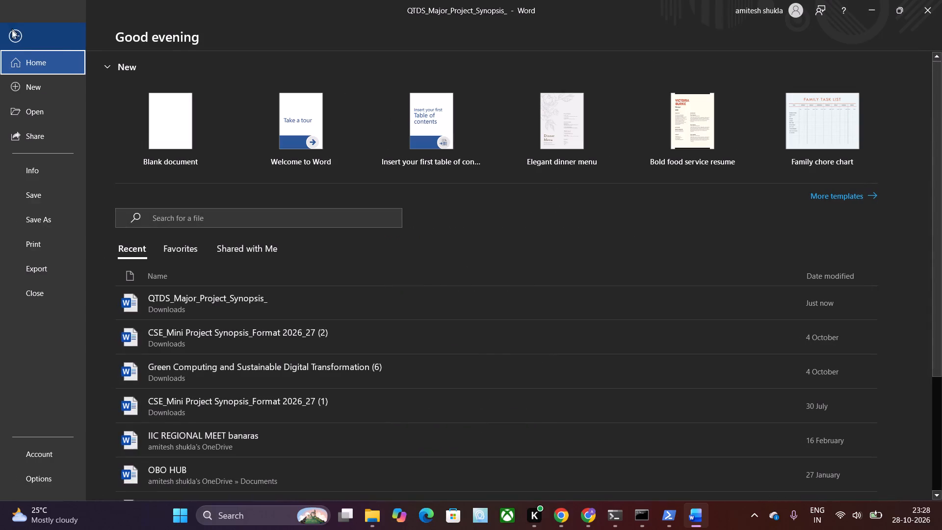
click(38, 456)
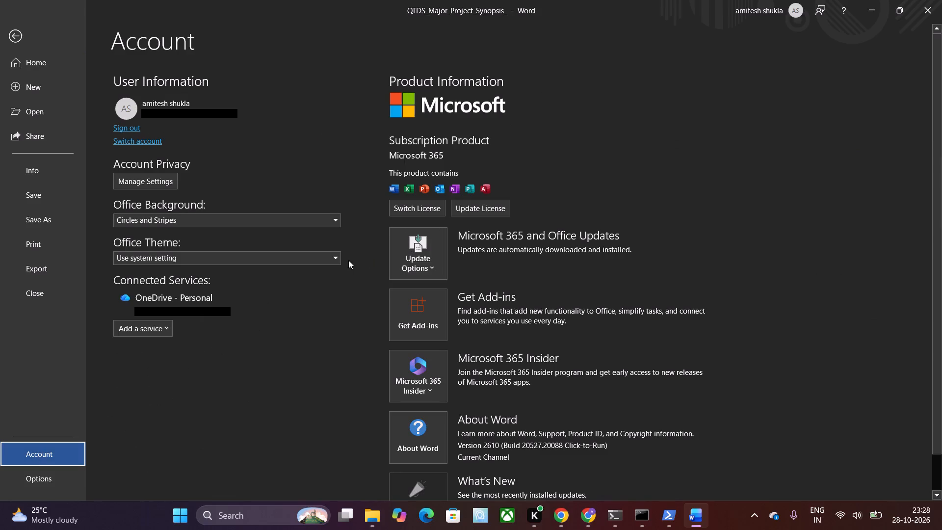
click(206, 259)
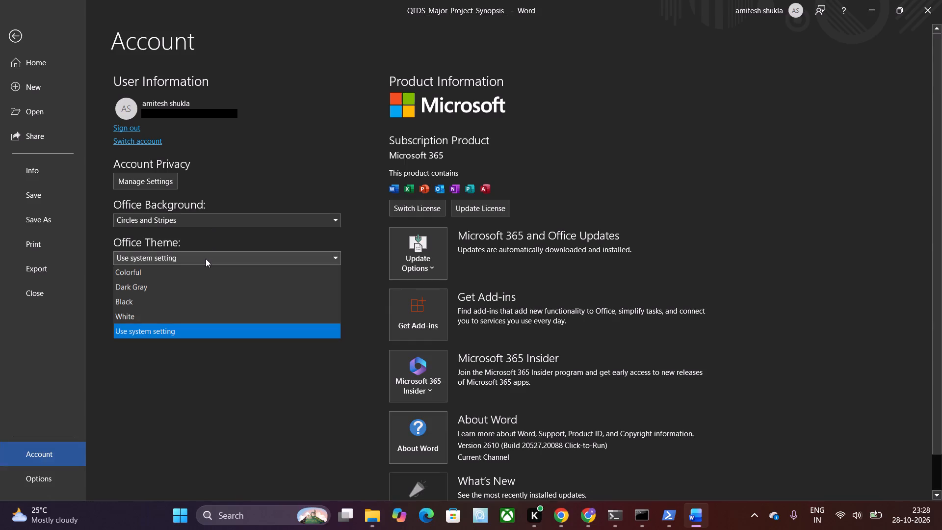
click(190, 277)
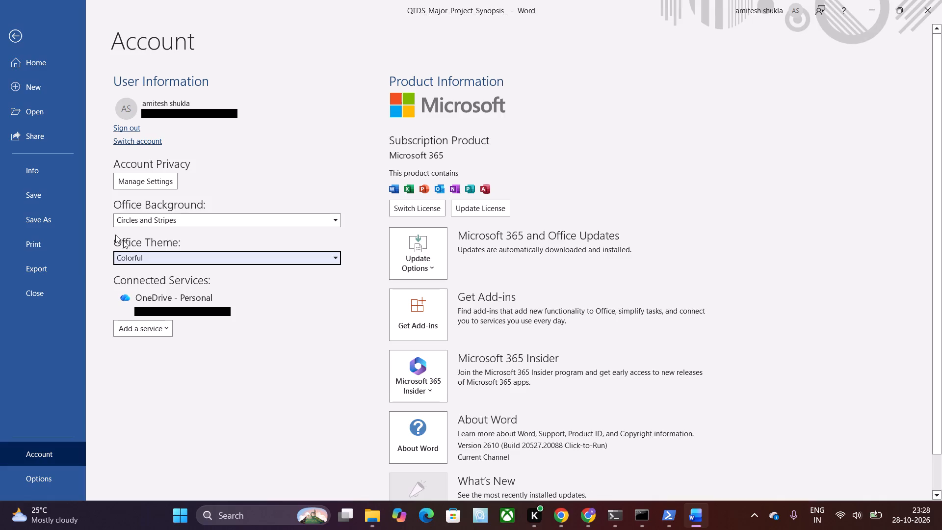
click(17, 43)
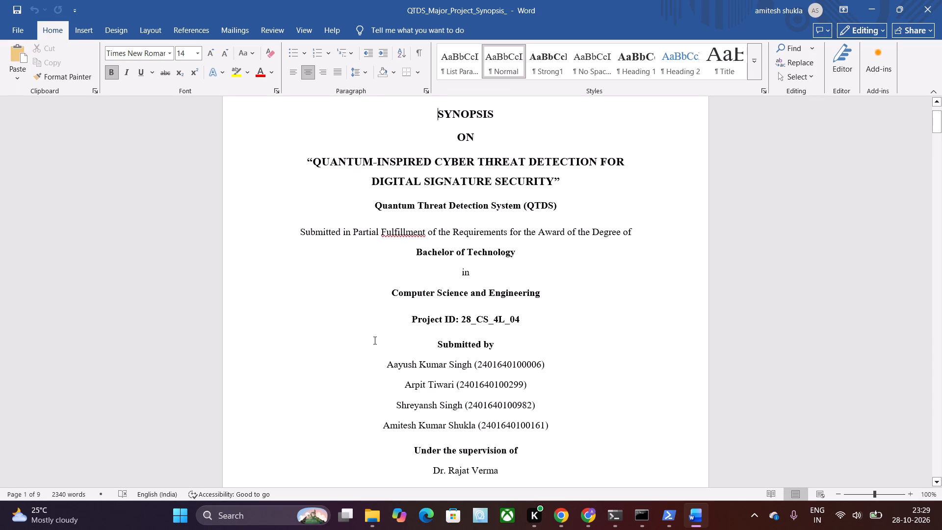
Remove the closing and opening quotation marks around the project title on the cover page.
scroll(374, 340, up, 1)
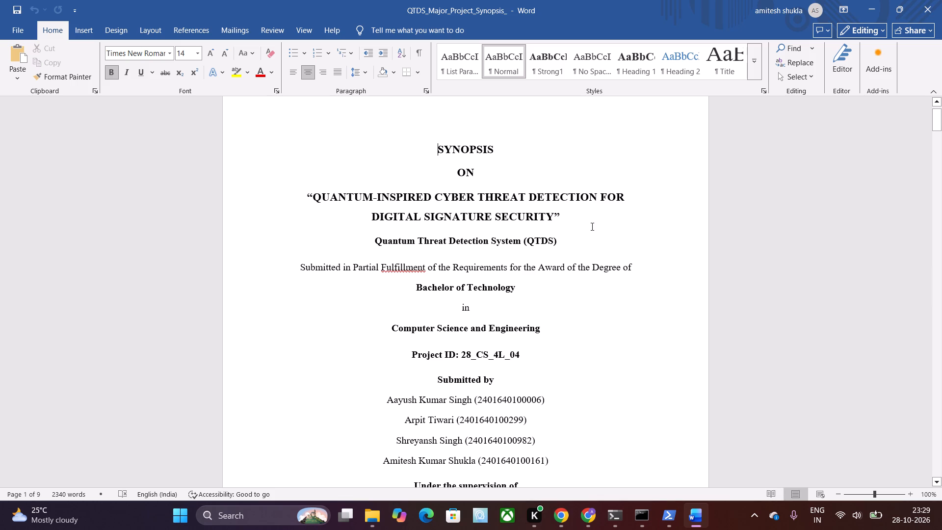
click(558, 212)
key(BackSpace)
key(BackSpace)
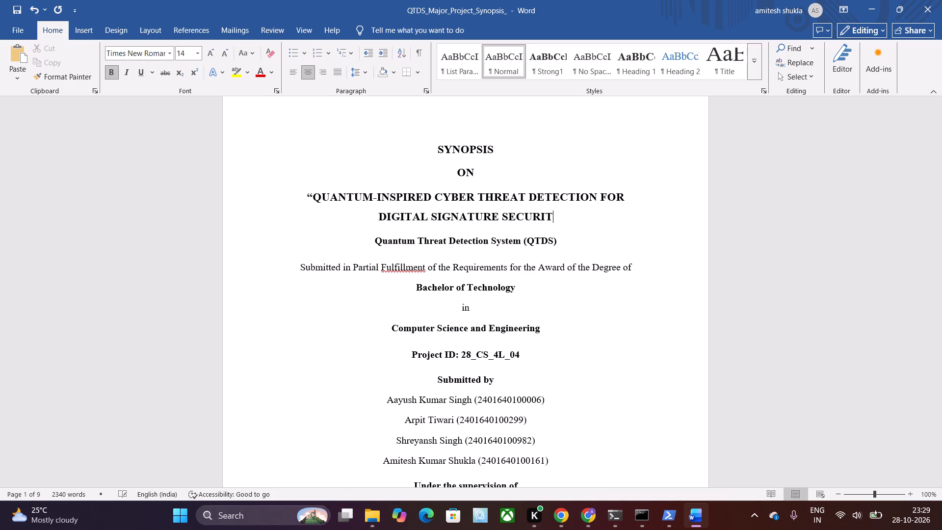
key(ctrl+z)
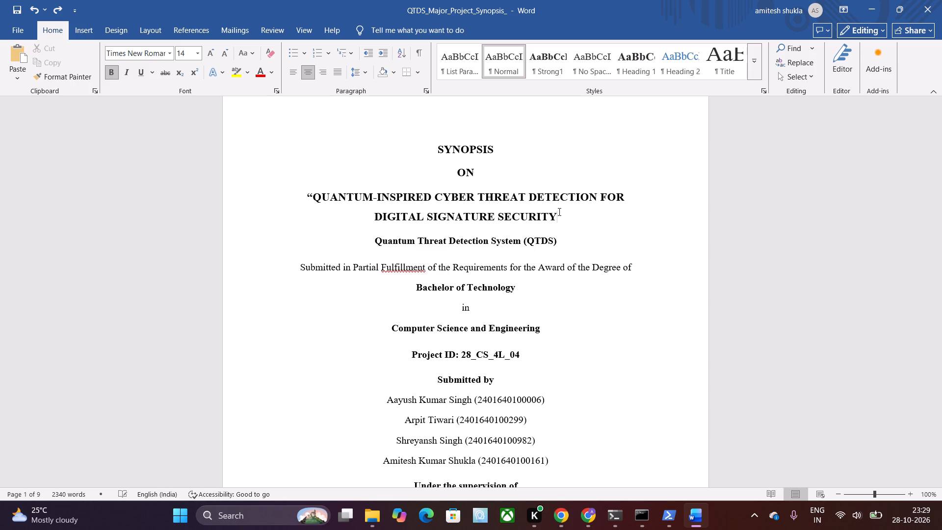
click(314, 196)
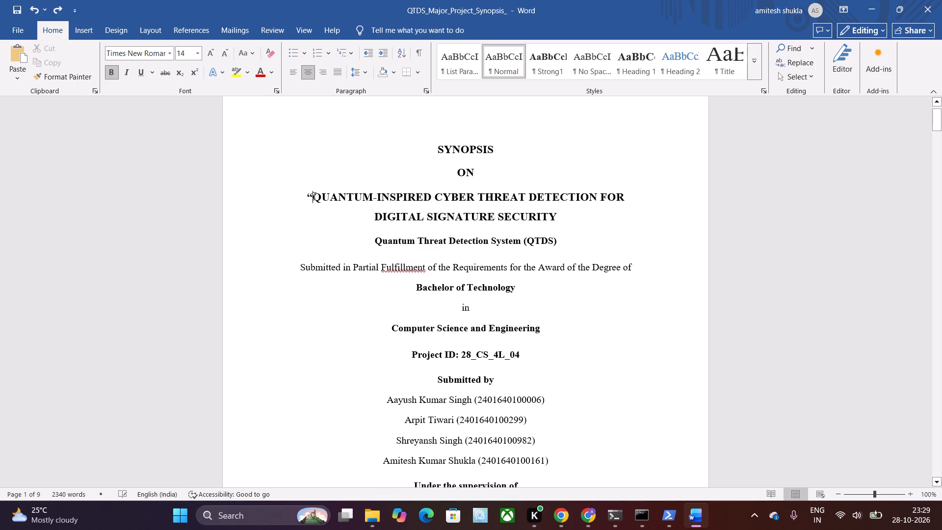
key(BackSpace)
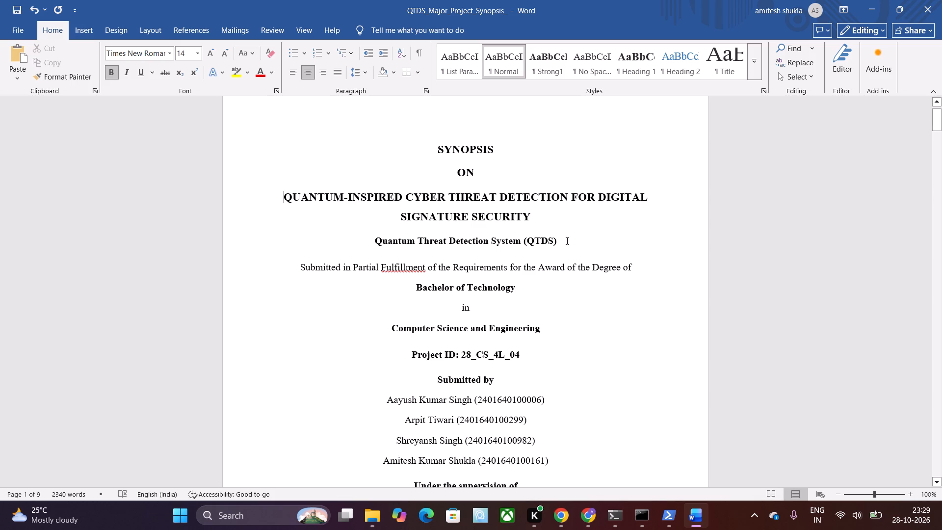
Delete the "Quantum Threat Detection System (QTDS)" line below the project title.
drag(566, 240, 382, 245)
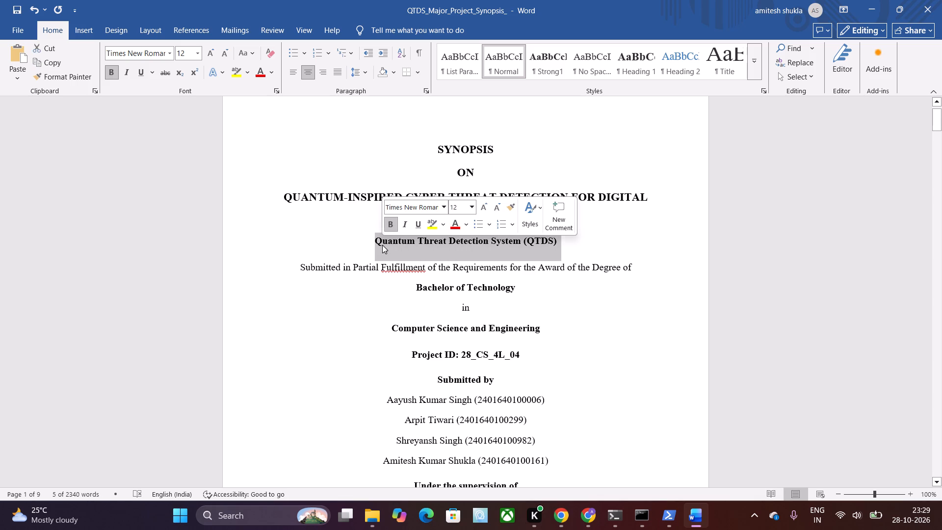
click(323, 246)
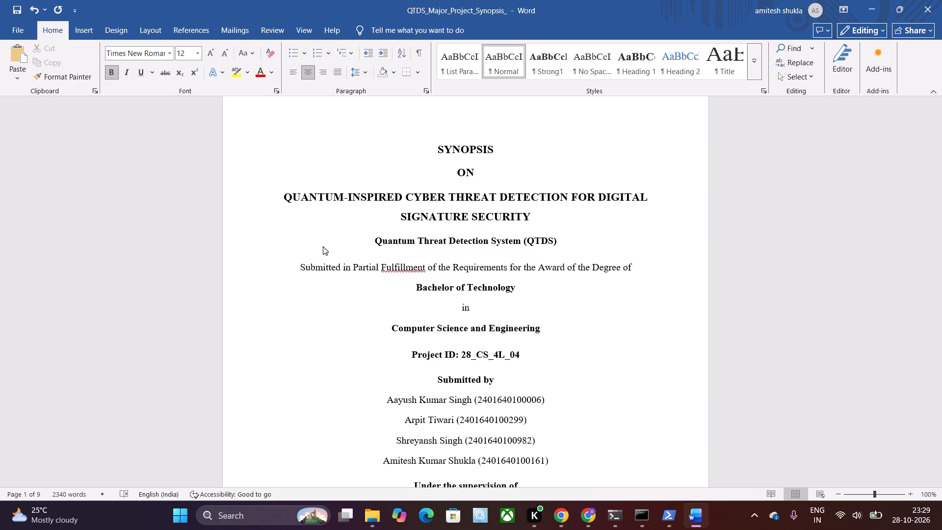
drag(560, 240, 358, 249)
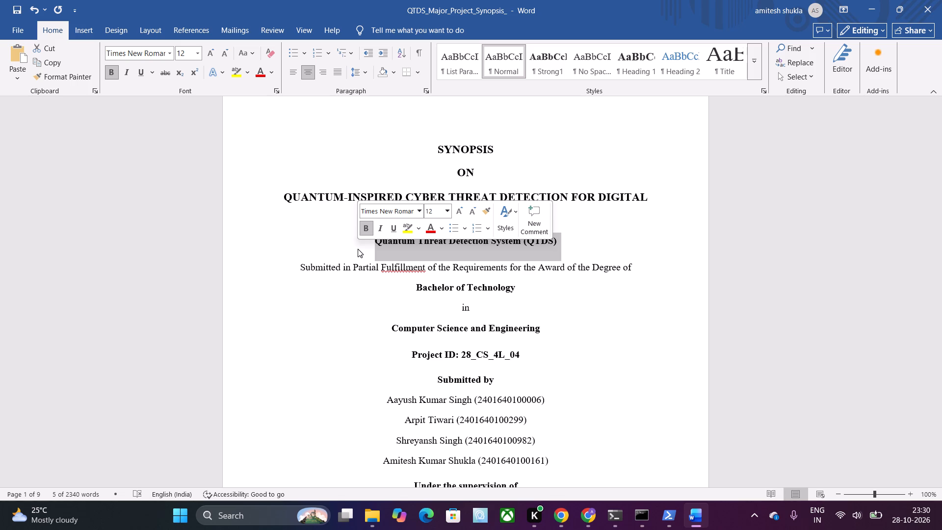
key(BackSpace)
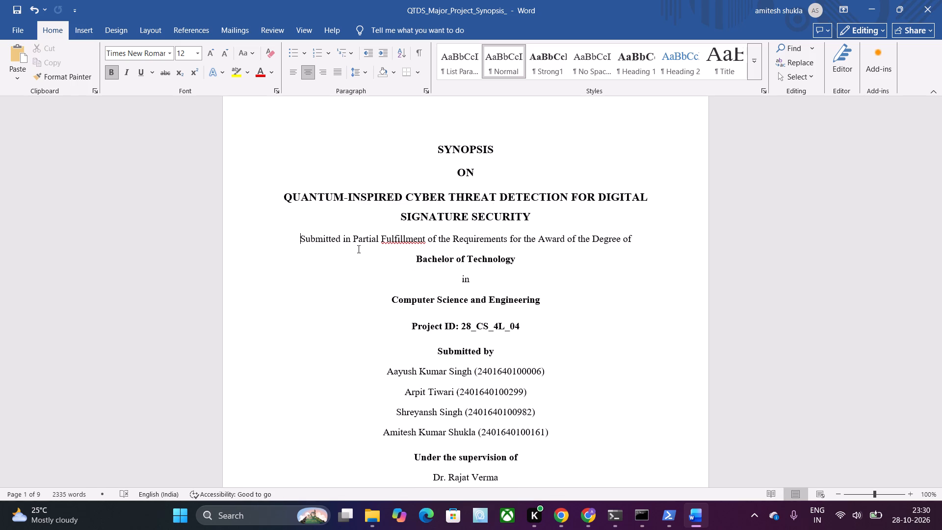
Check the proofing options for the flagged word "Fulfillment" in the submission line.
click(398, 240)
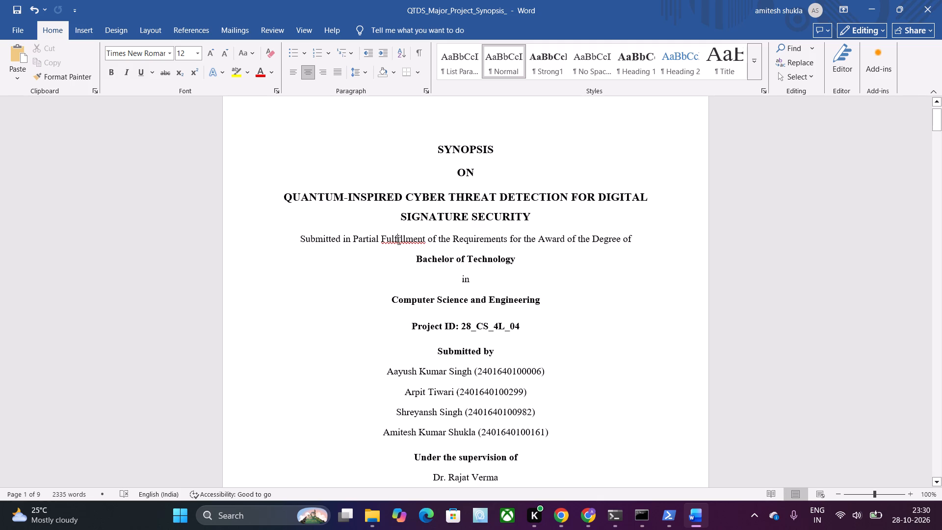
double_click(401, 245)
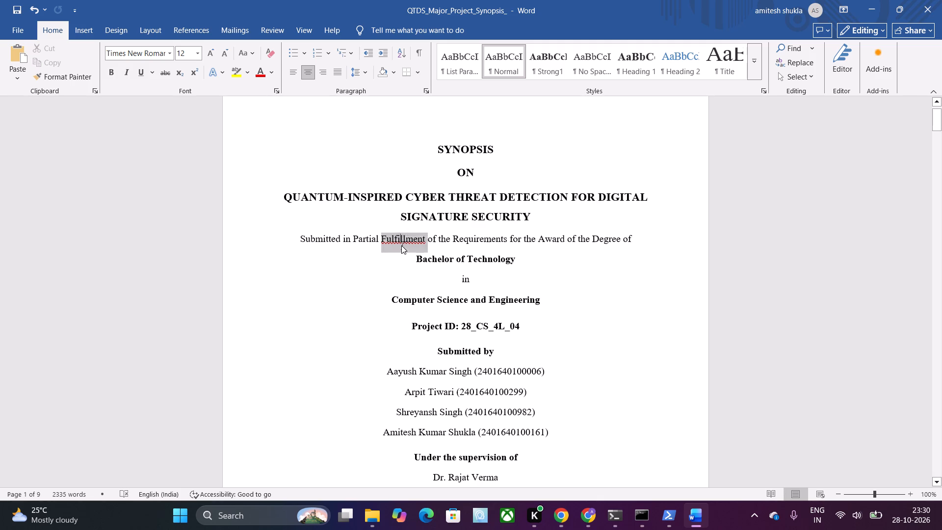
right_click(401, 245)
click(400, 238)
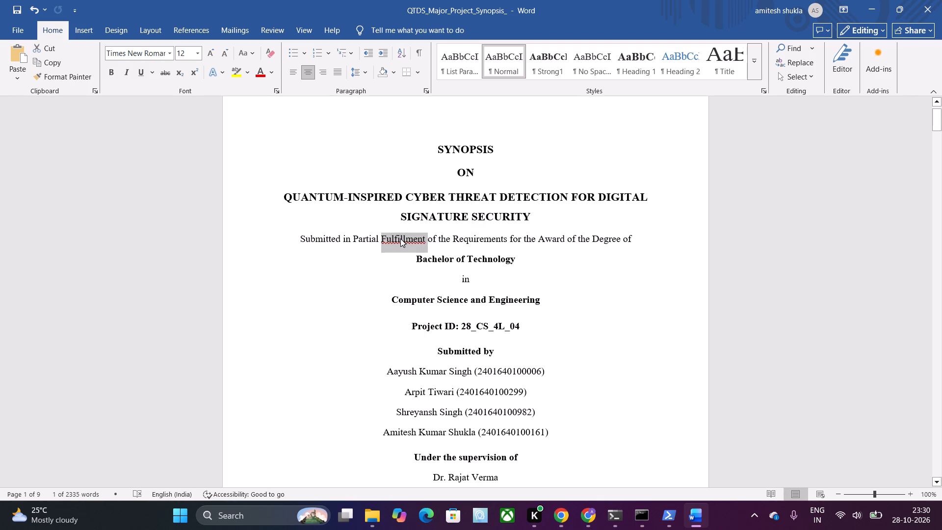
click(400, 238)
click(406, 238)
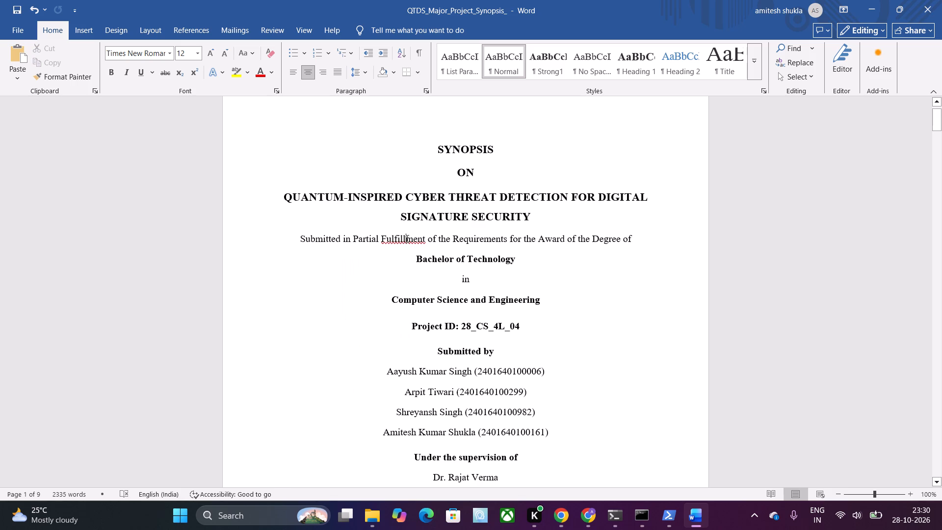
right_click(406, 238)
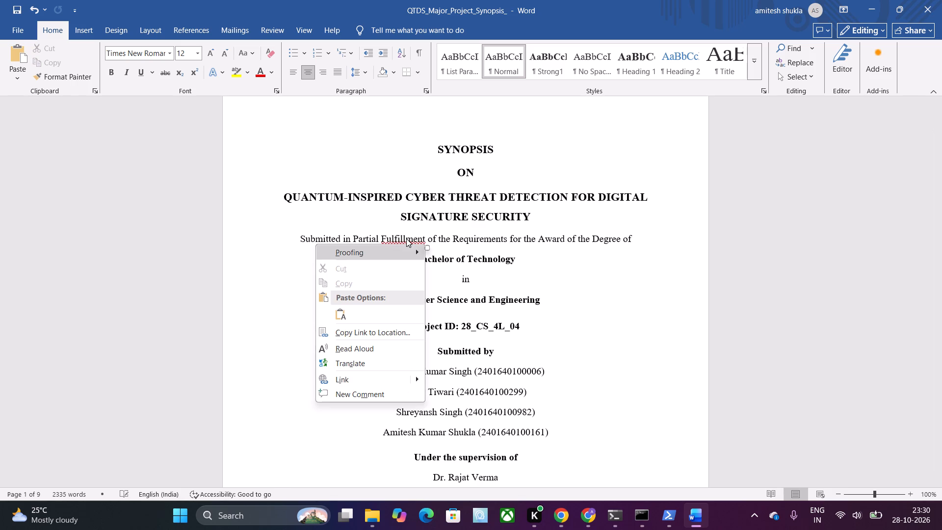
click(381, 225)
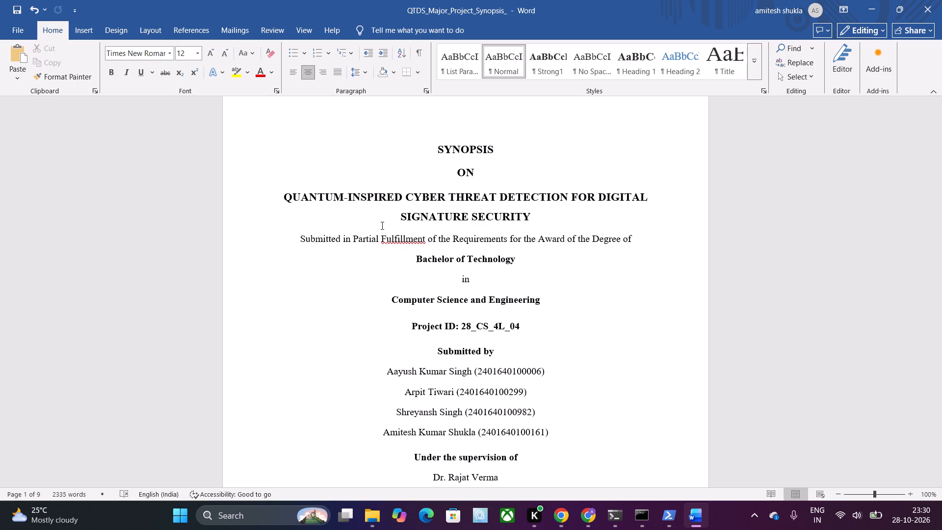
Review the rest of the cover page, from the student list to the supervisor and institute details.
key(Down)
scroll(381, 225, down, 1)
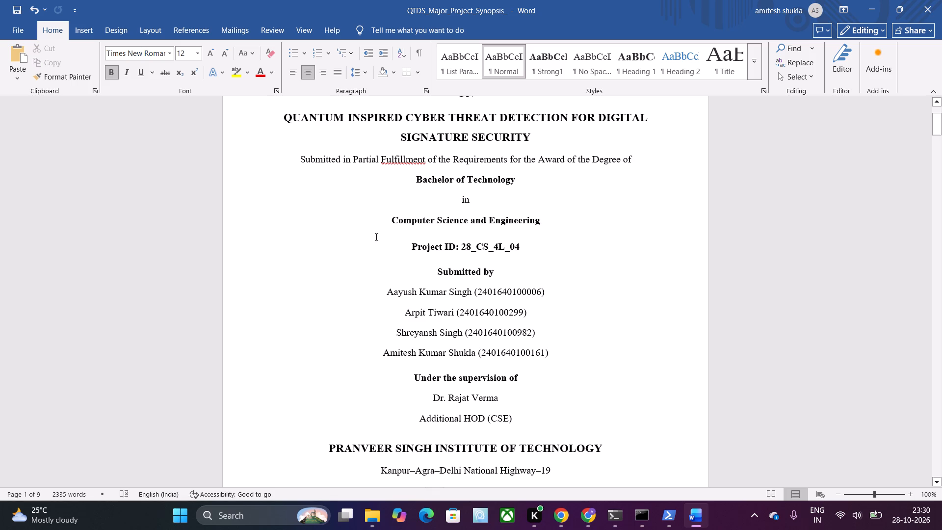
drag(371, 289, 481, 290)
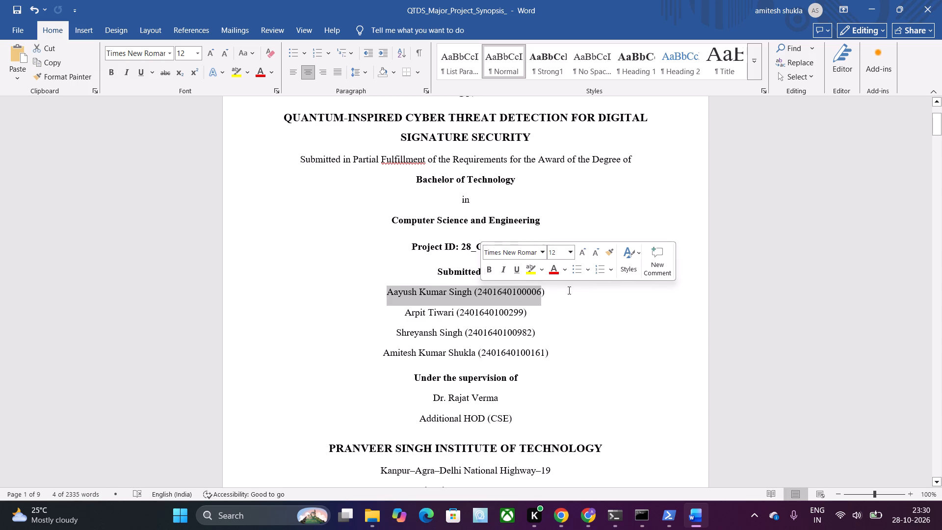
click(568, 290)
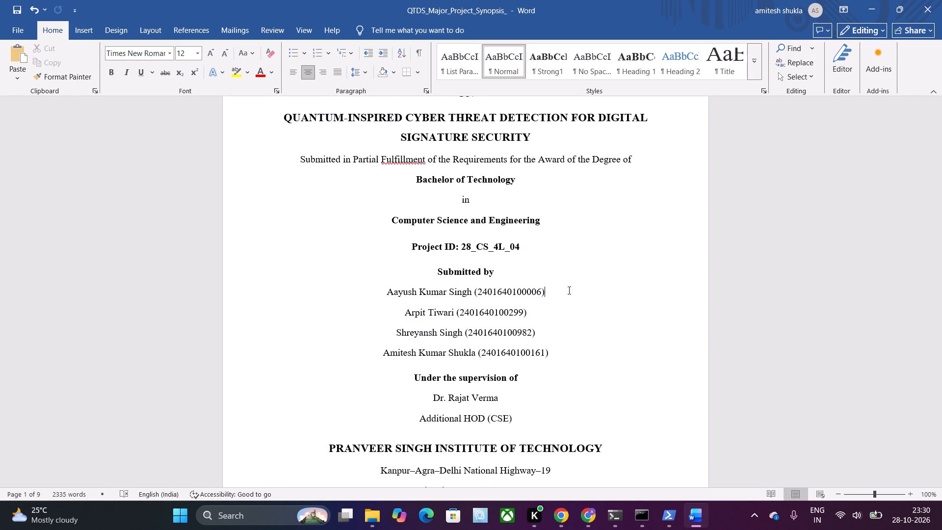
scroll(568, 290, down, 2)
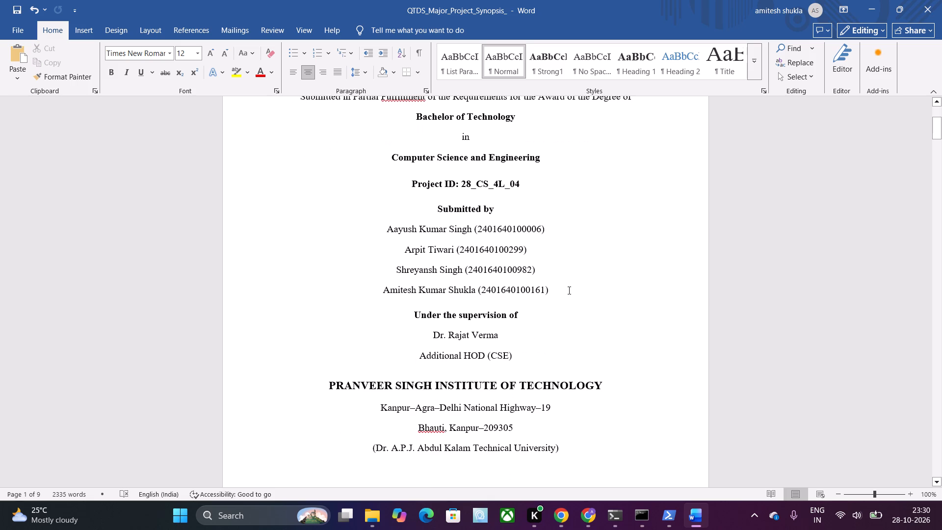
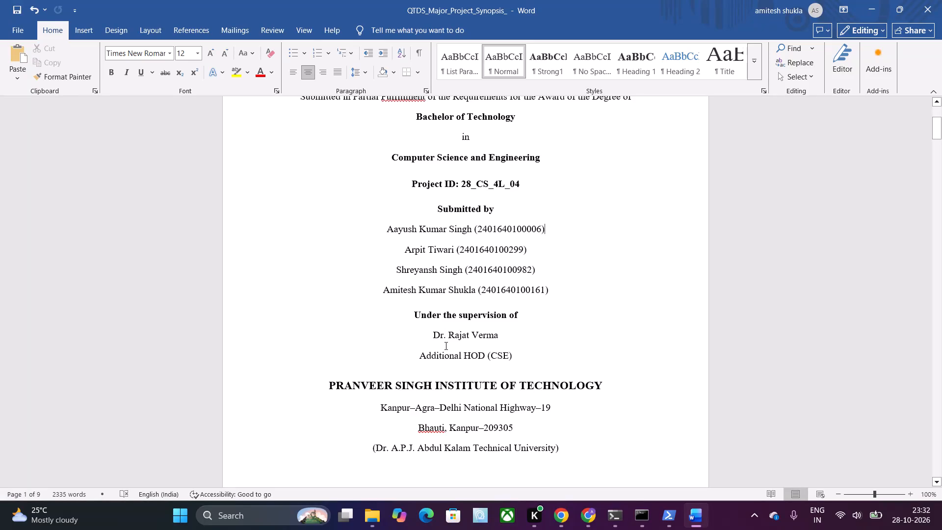
Insert a blank line above "Additional HOD (CSE)" under the supervisor's name, using a line break.
click(410, 357)
key(shift+Return)
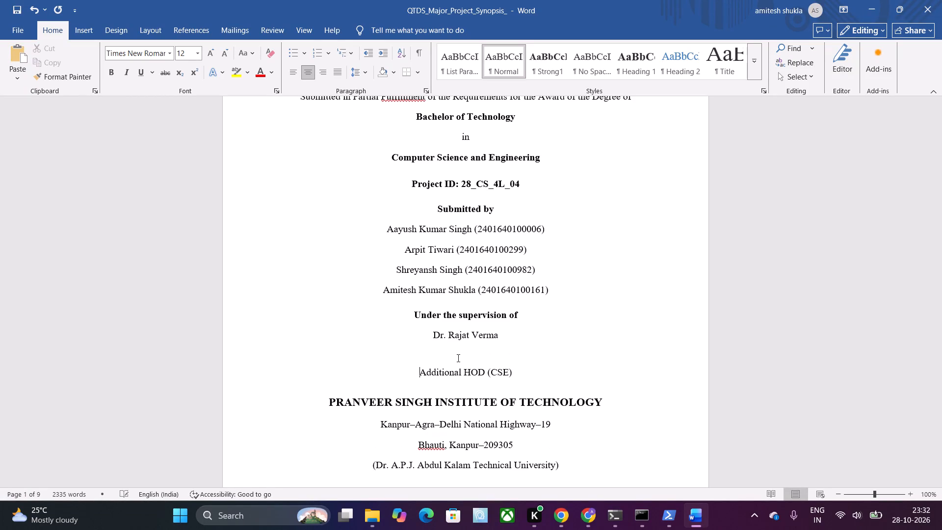
click(456, 358)
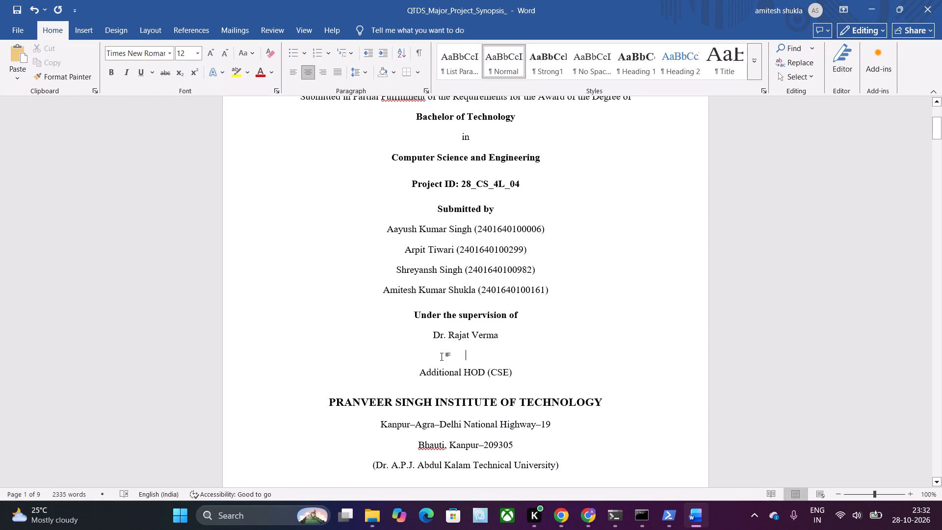
key(shift+a)
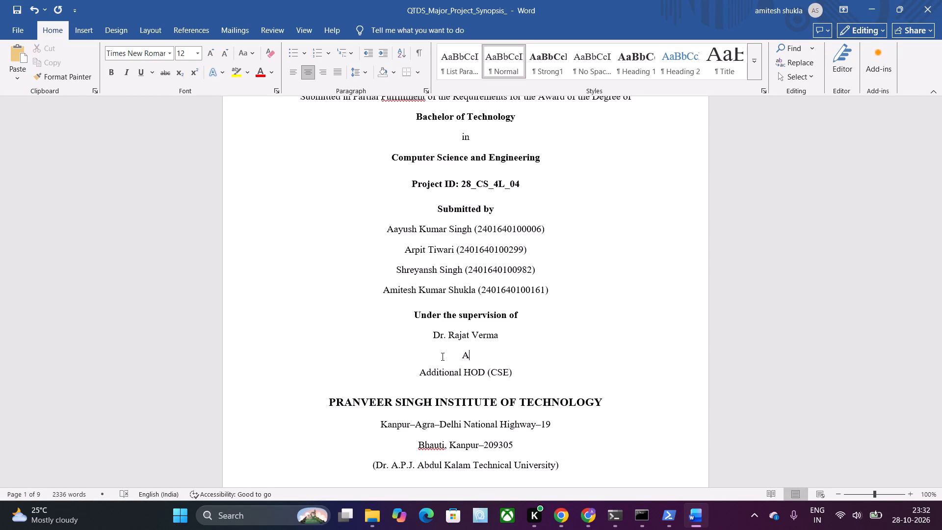
key(s)
key(BackSpace)
key(BackSpace)
Add "Associate Professor &" before "Additional HOD (CSE)" in the supervisor's designation, with a space on each side of the ampersand.
click(419, 373)
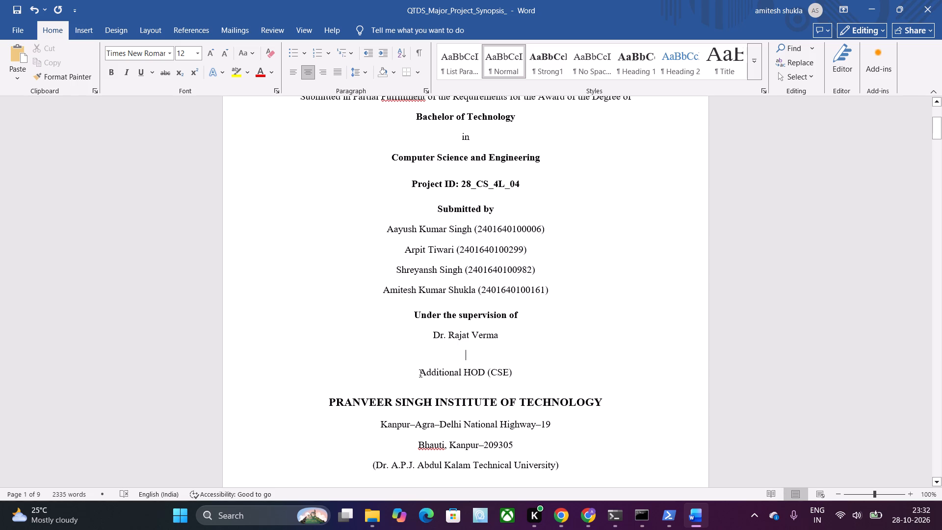
key(space)
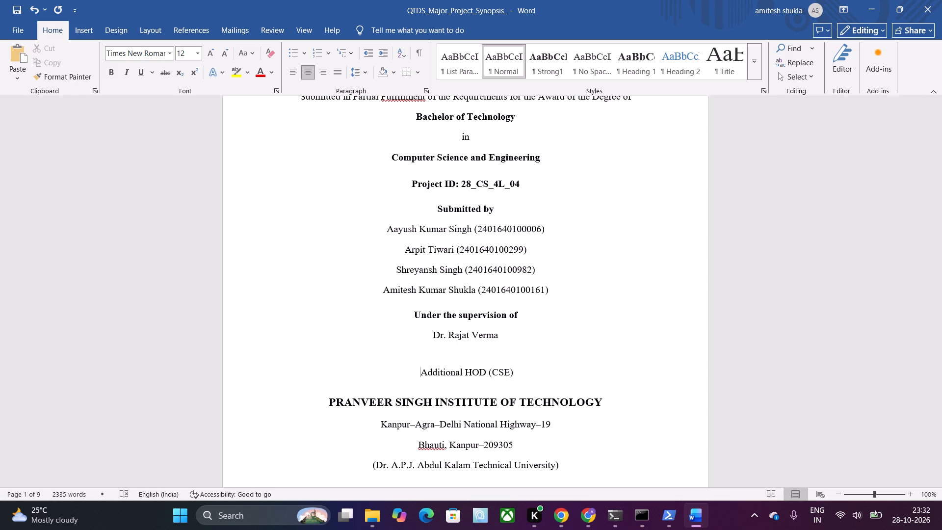
key(shift+ampersand)
key(Left)
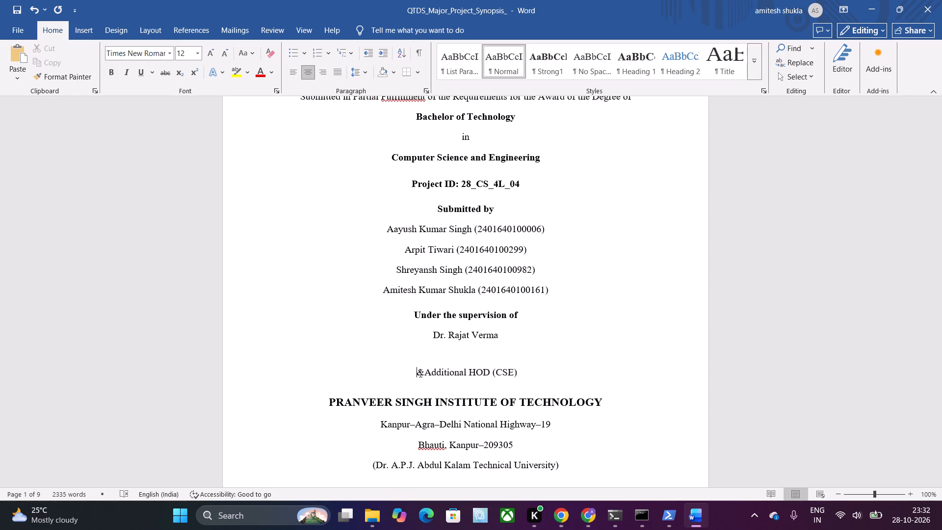
key(shift+a)
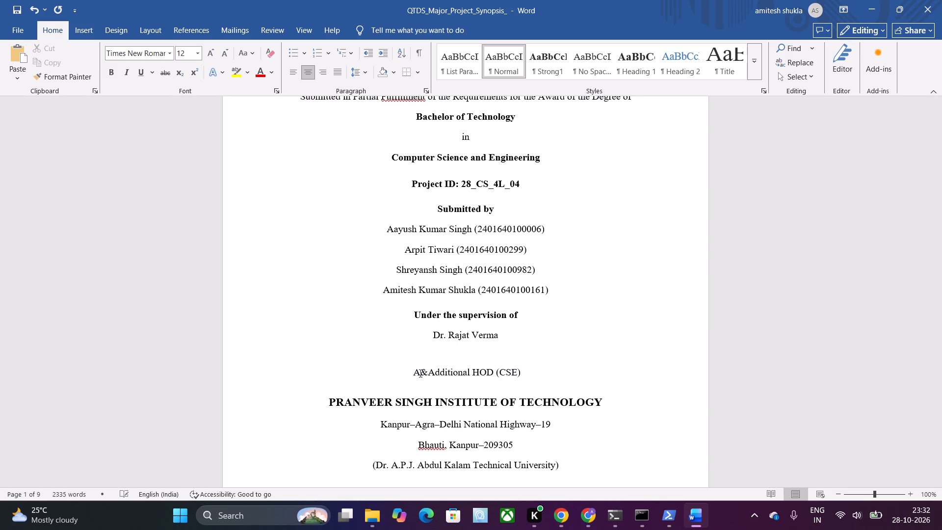
text(ss)
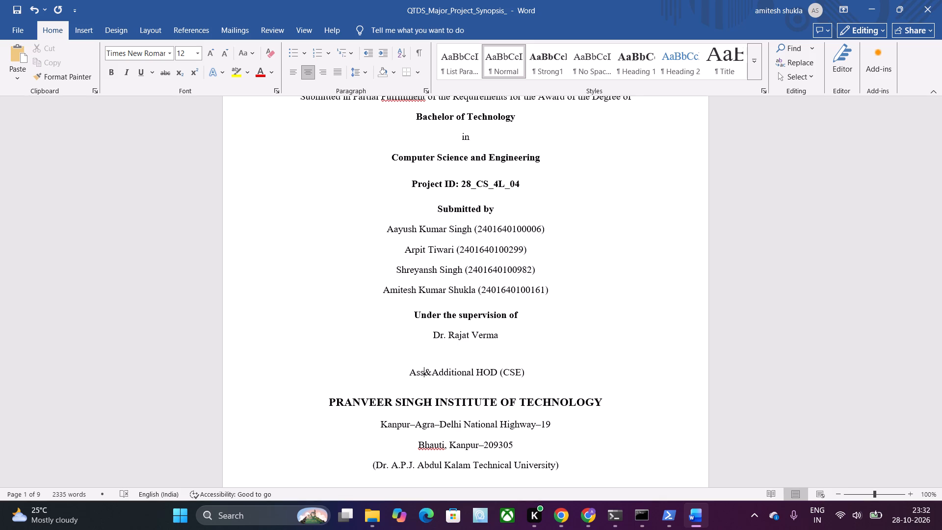
text(ociat)
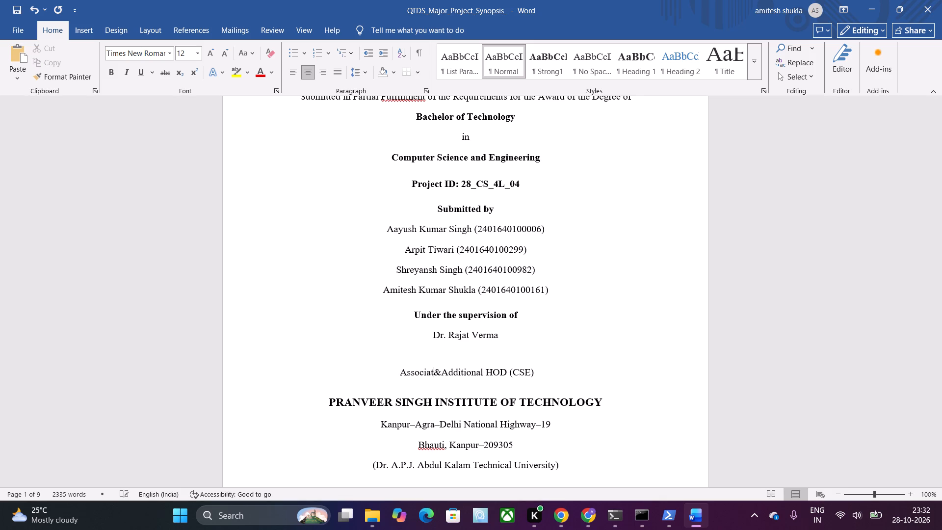
text(e)
key(space)
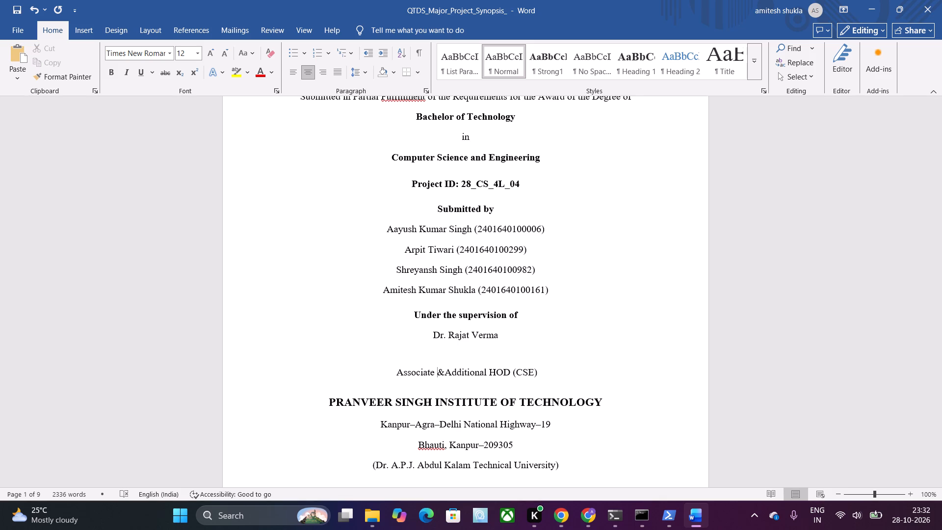
text(Pro)
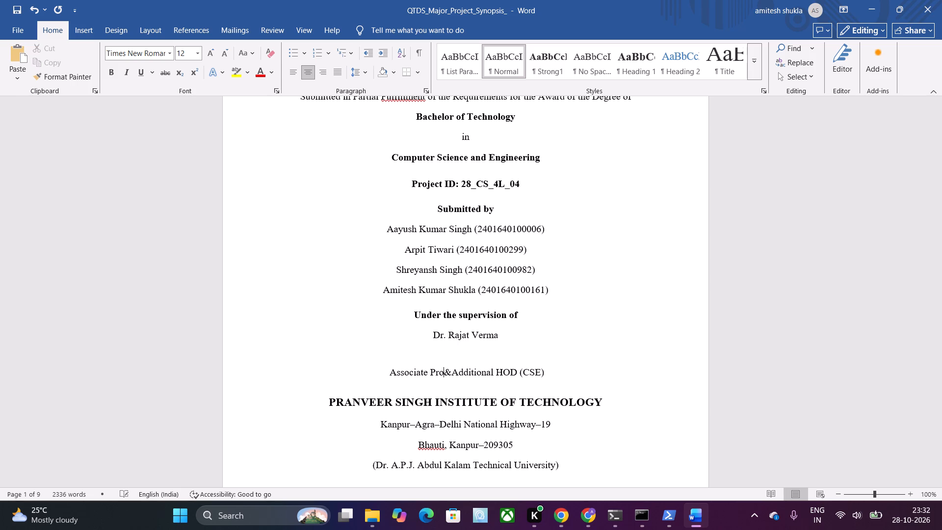
text(fessor)
key(space)
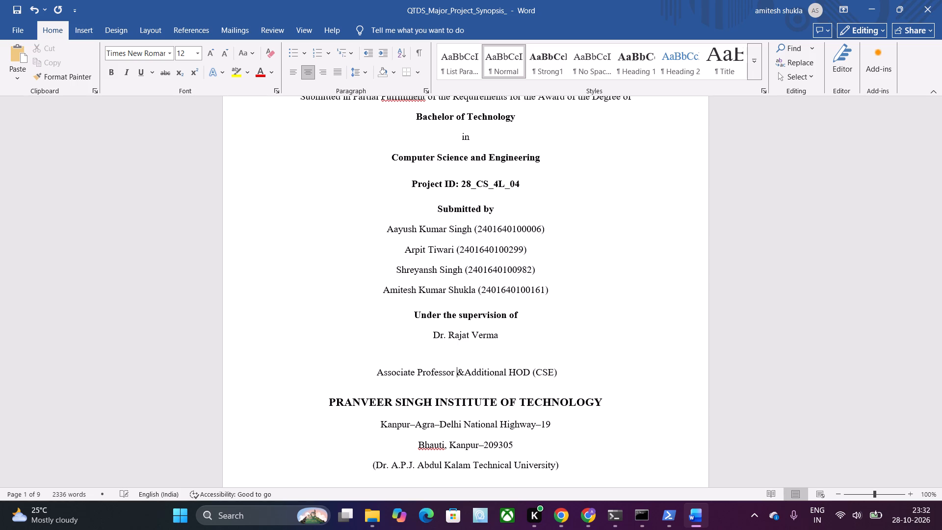
click(463, 373)
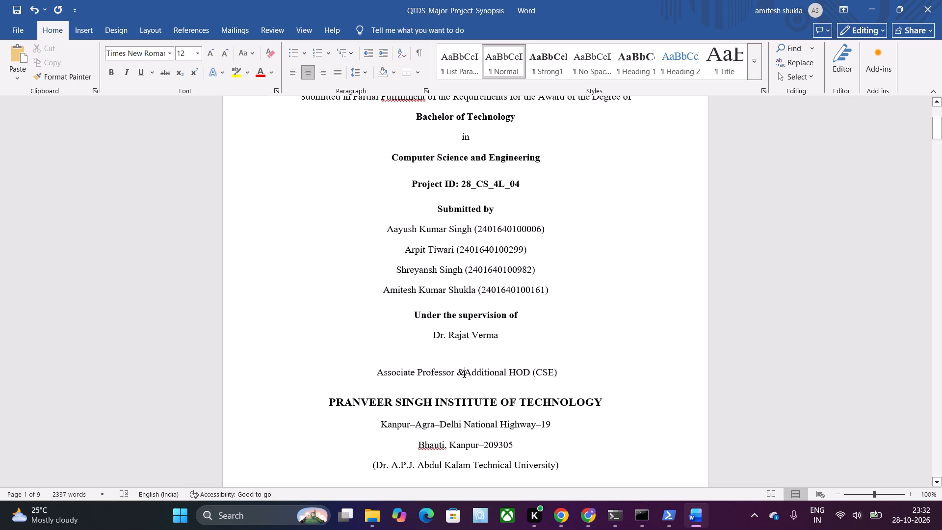
key(v)
key(BackSpace)
key(space)
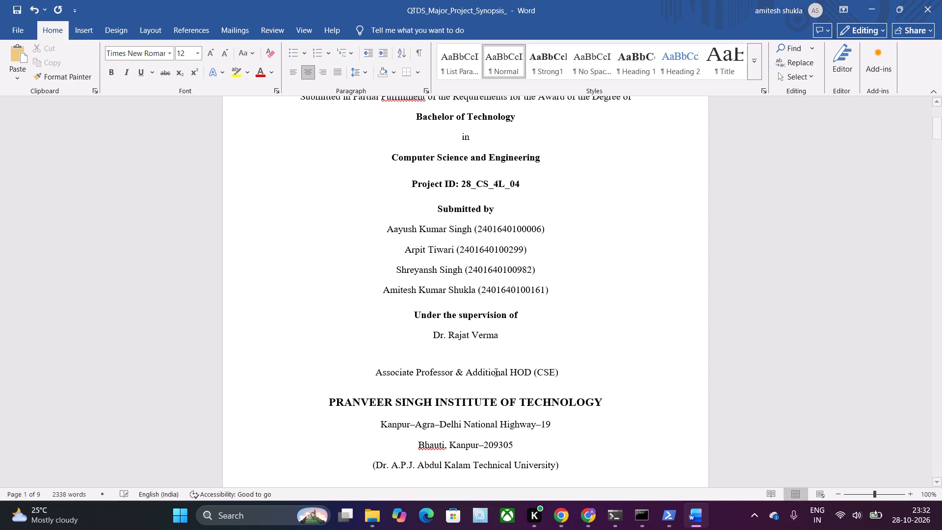
Expand "HOD" in the supervisor's designation to "Head of Department", with a capital D.
click(529, 372)
key(BackSpace)
key(BackSpace)
text(ead of department)
key(space)
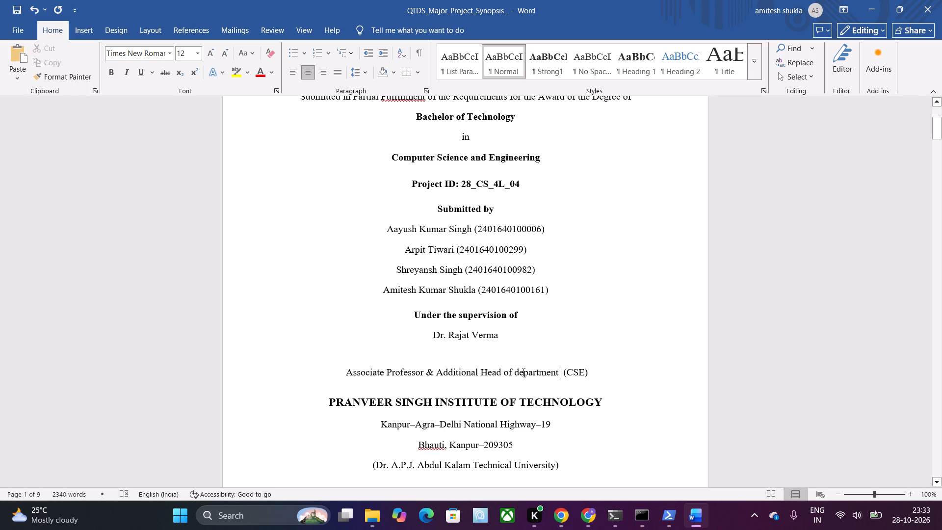
click(523, 372)
click(520, 372)
key(BackSpace)
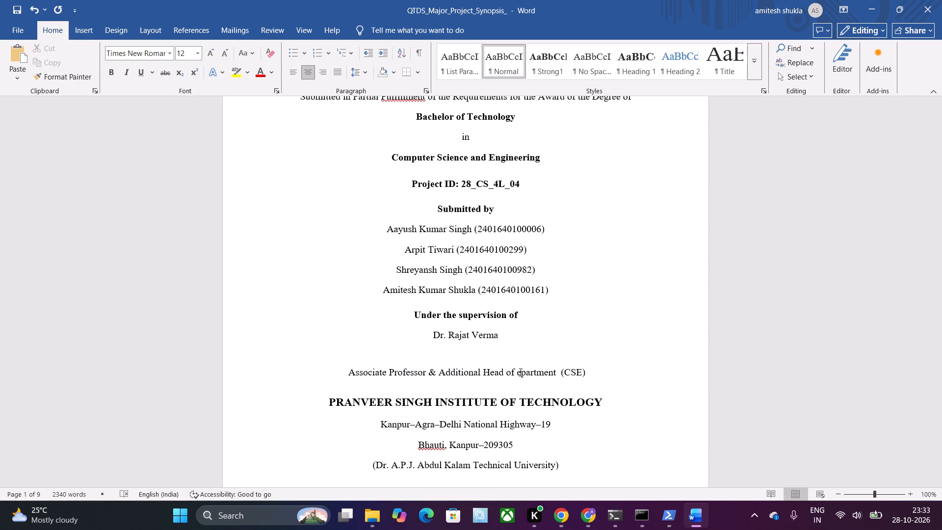
key(shift+d)
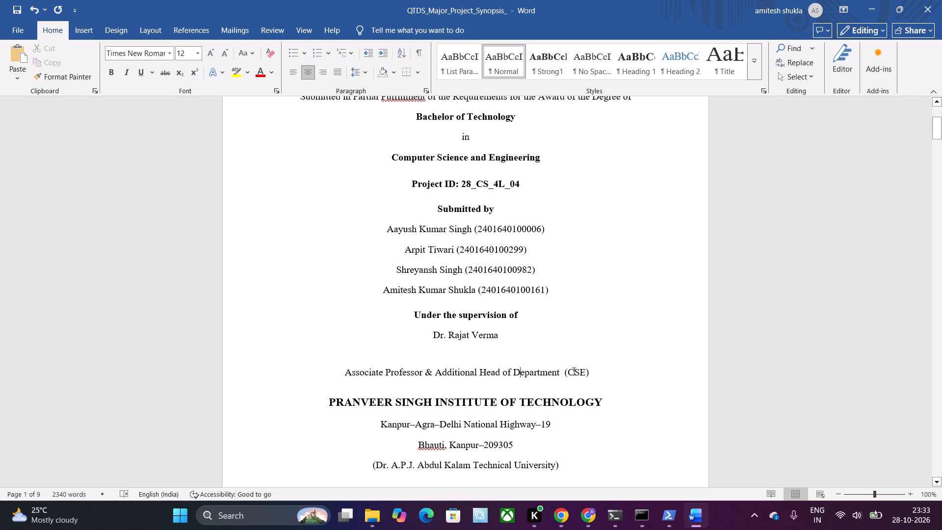
Remove the blank line between the supervisor's name and the designation.
click(494, 353)
key(BackSpace)
key(BackSpace)
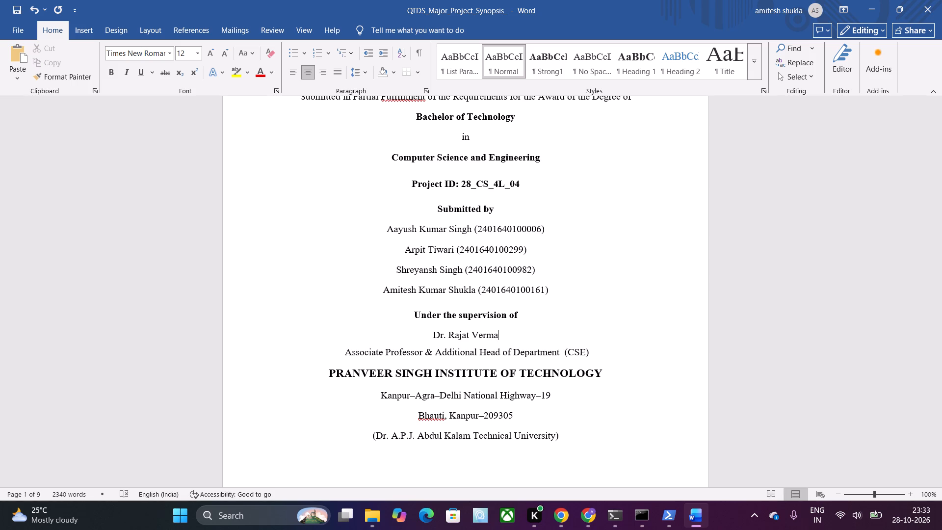
Add a blank line between the supervisor's designation and the institute name heading.
scroll(627, 451, down, 1)
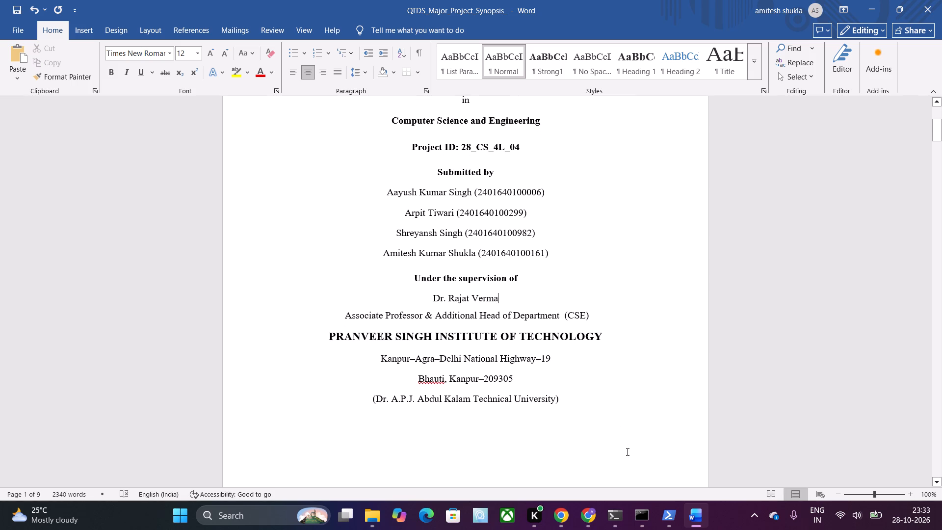
scroll(627, 451, down, 1)
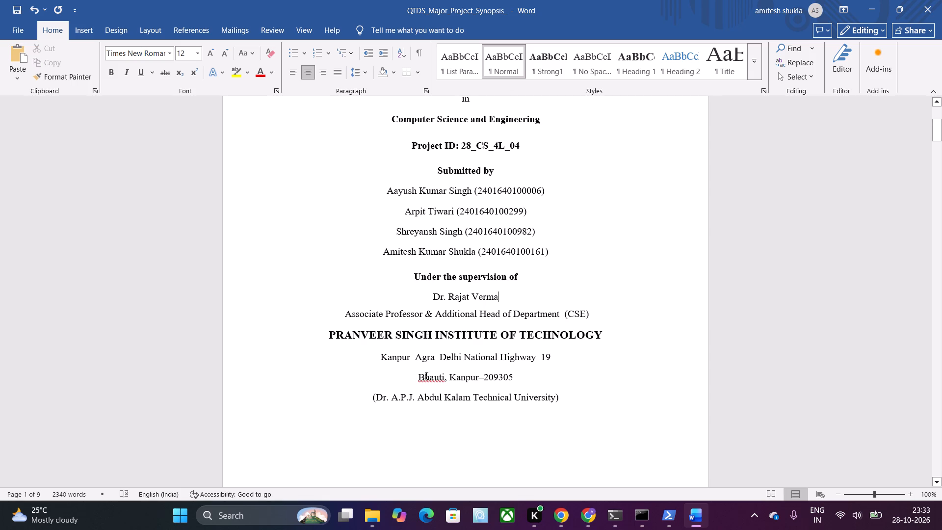
scroll(478, 350, right, 1)
click(598, 315)
key(Return)
key(backslash)
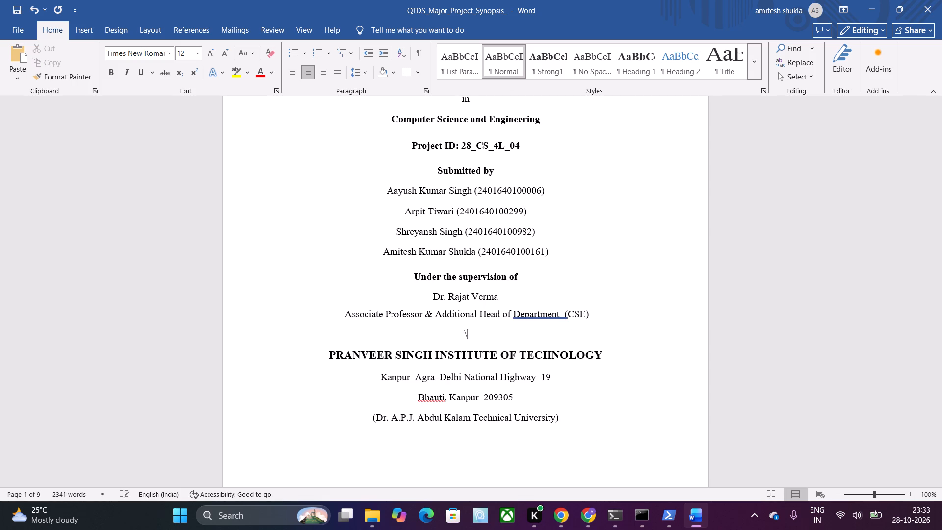
key(BackSpace)
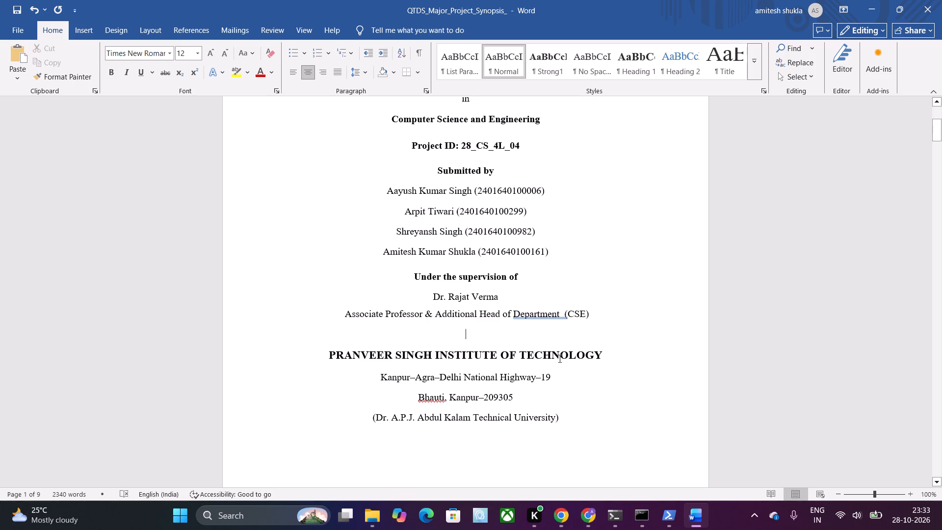
Delete both spaces between "Department" and "(CSE)" in the supervisor's designation.
scroll(545, 371, down, 1)
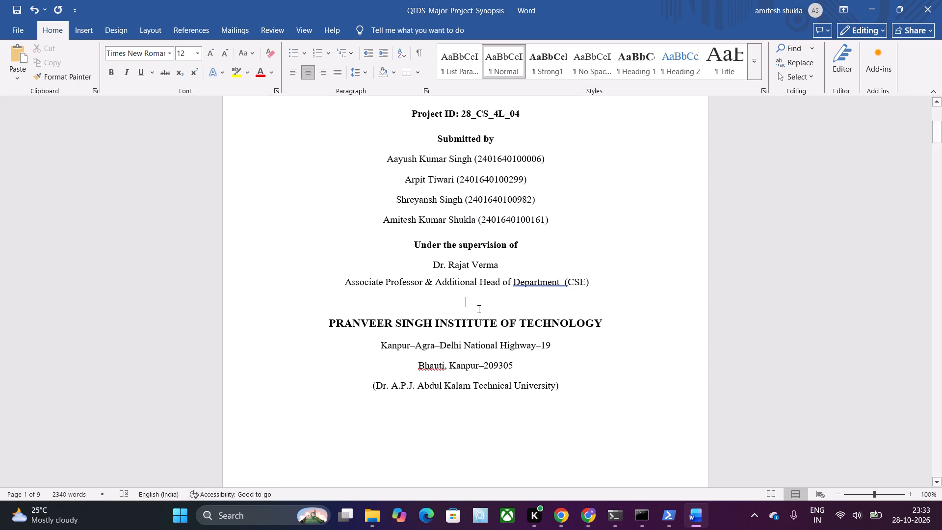
click(561, 278)
key(BackSpace)
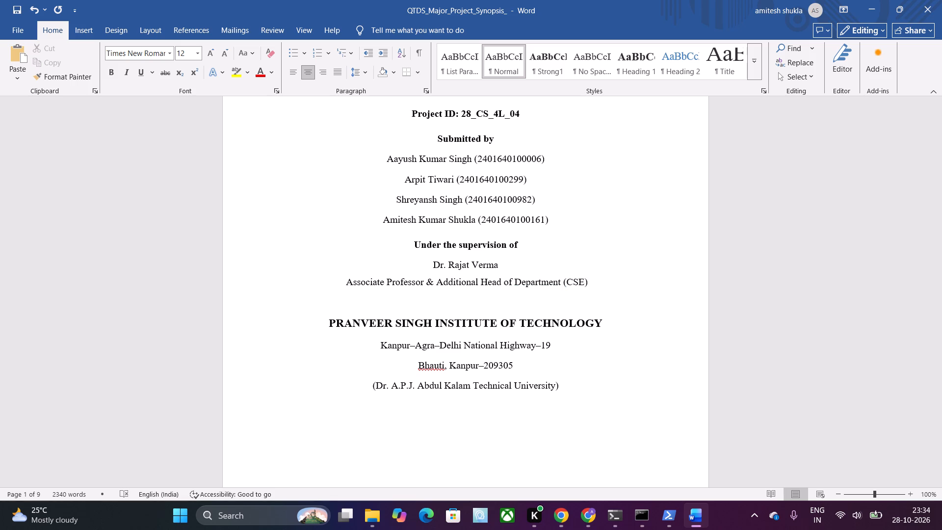
scroll(562, 326, up, 1)
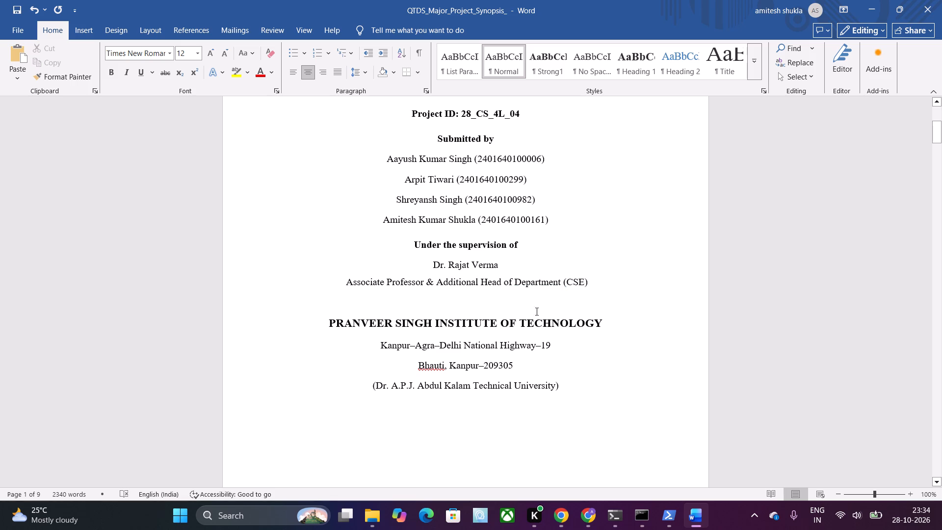
key(Right)
key(BackSpace)
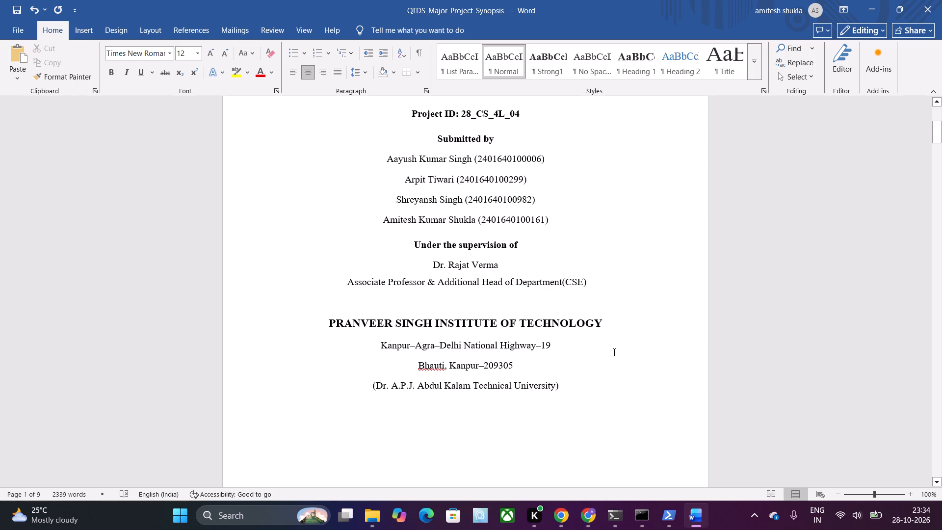
click(615, 353)
click(620, 302)
Review the cover page's layout and spacing, and check the flagged "Department(CSE)" text in the supervisor's designation.
scroll(685, 398, up, 1)
ctrl+scroll(690, 412, down, 1)
ctrl+scroll(690, 412, up, 1)
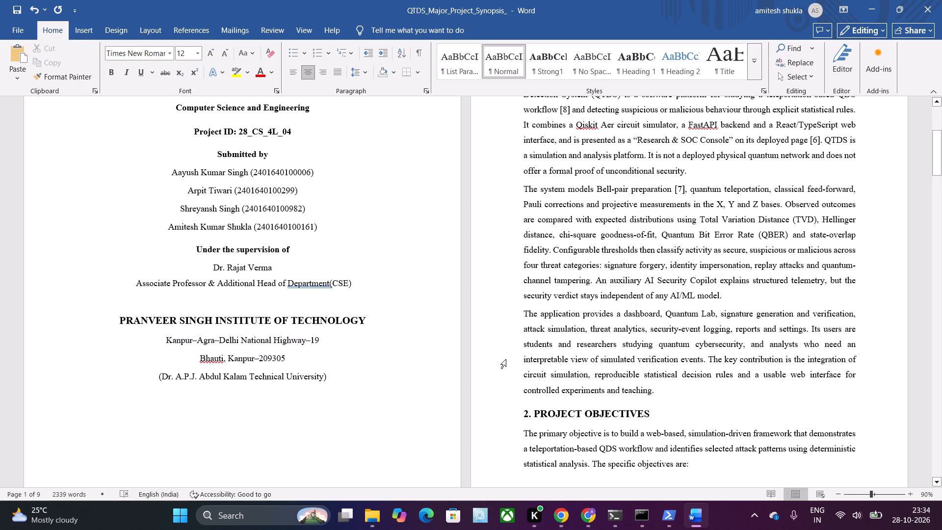
scroll(374, 356, down, 1)
scroll(374, 356, up, 2)
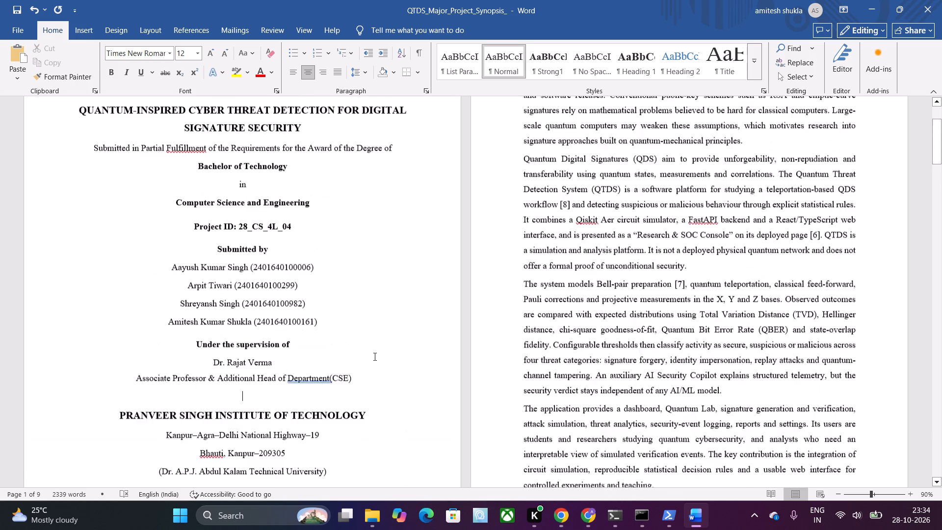
scroll(374, 356, up, 3)
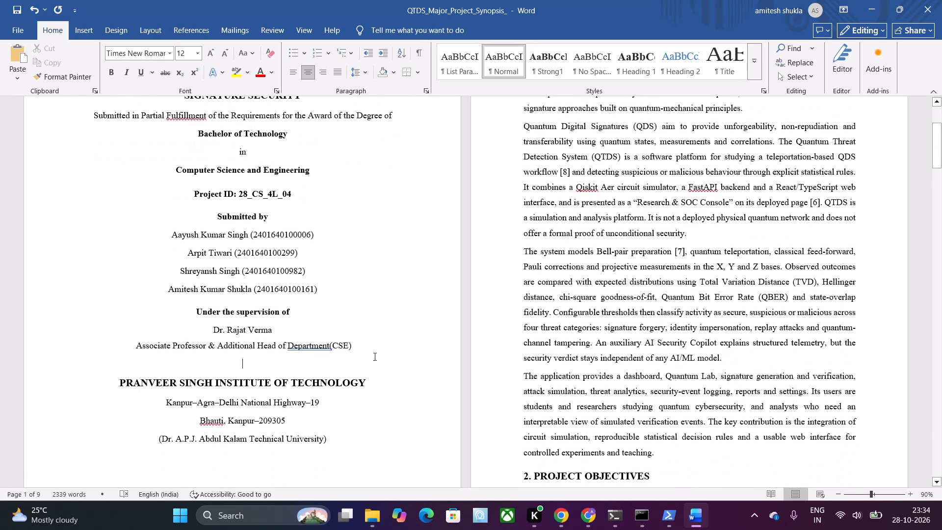
scroll(374, 356, up, 1)
scroll(374, 356, down, 2)
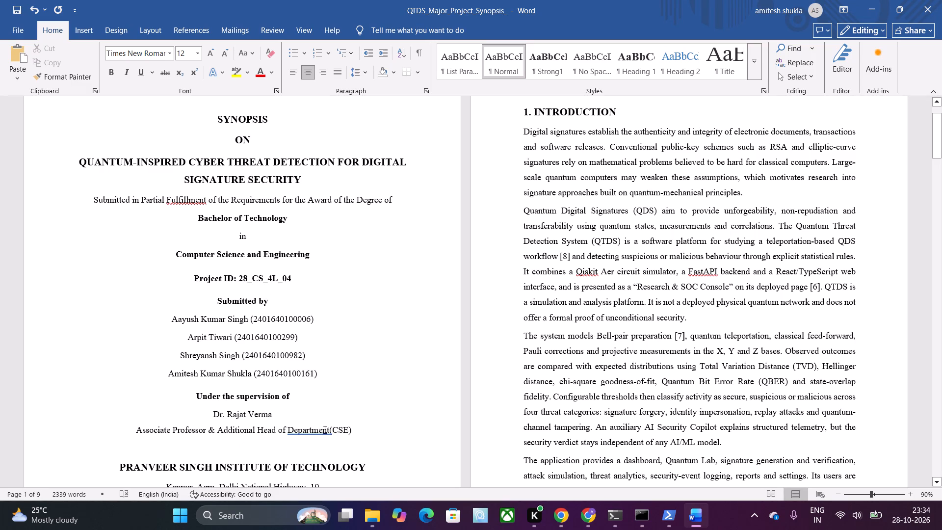
click(324, 429)
click(330, 429)
click(312, 424)
scroll(426, 418, up, 1)
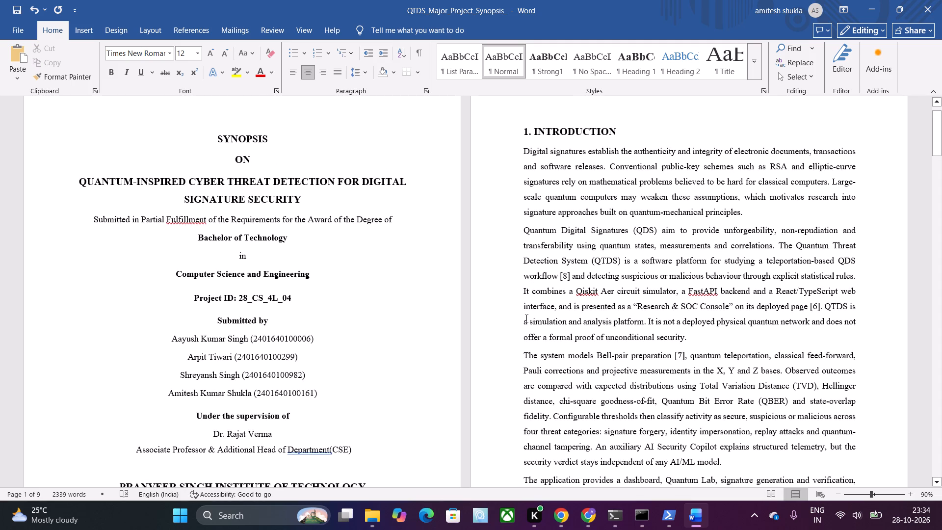
scroll(511, 281, down, 1)
ctrl+scroll(511, 281, up, 1)
ctrl+scroll(511, 281, down, 1)
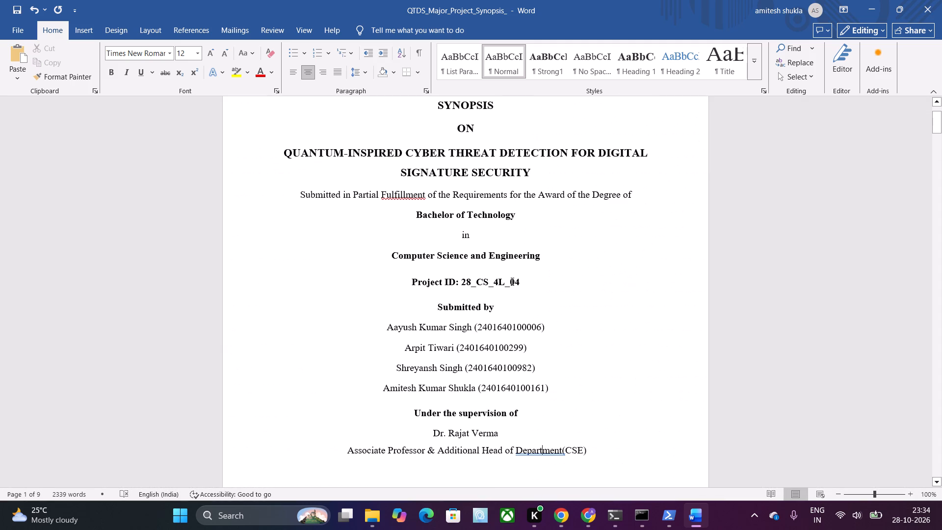
Read the Introduction section after the cover page and examine the [8] citation in its Quantum Digital Signatures paragraph.
scroll(511, 281, down, 4)
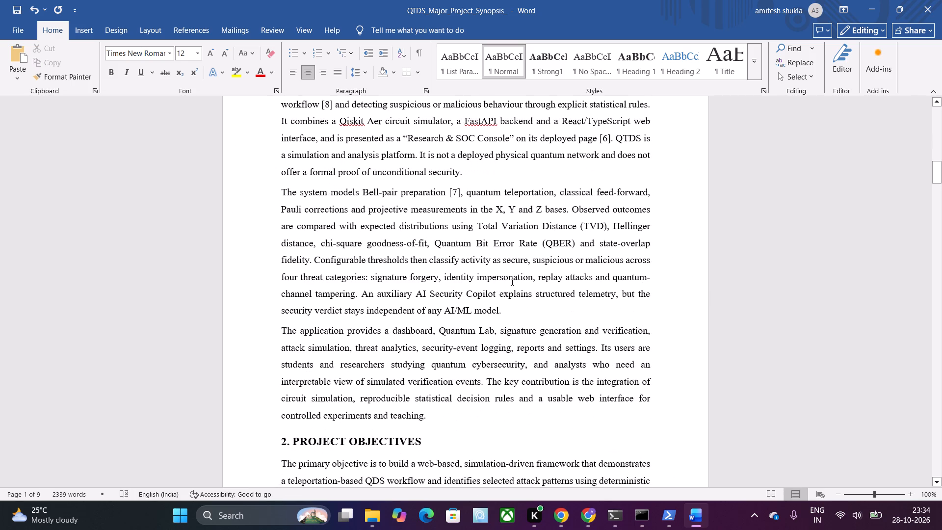
scroll(511, 281, up, 3)
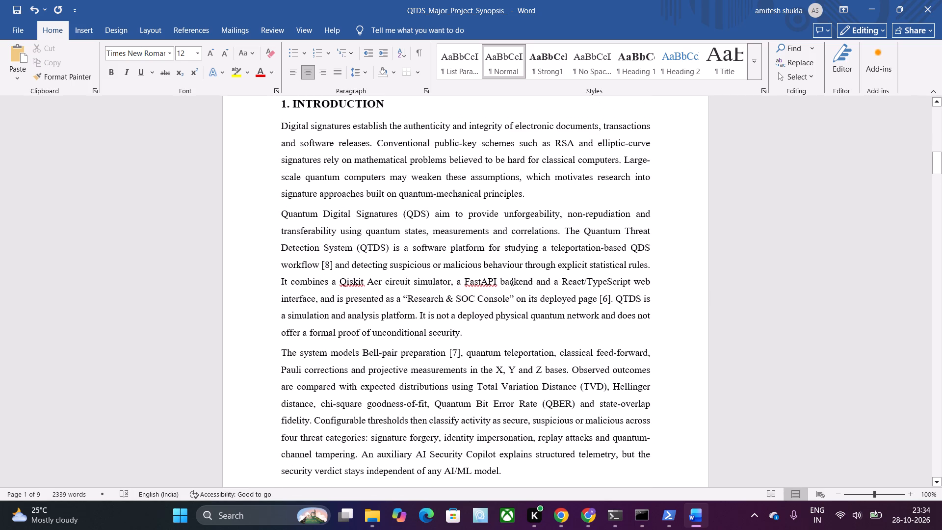
scroll(511, 281, up, 1)
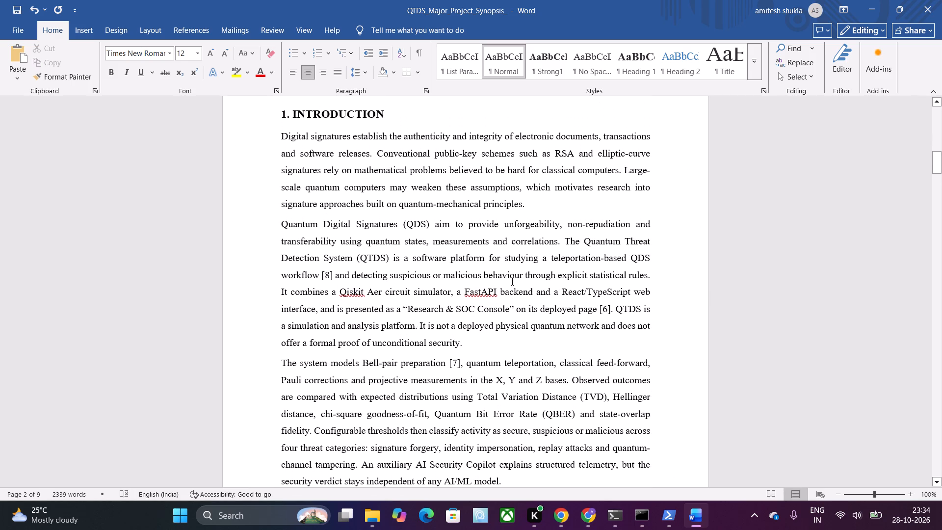
scroll(511, 281, up, 1)
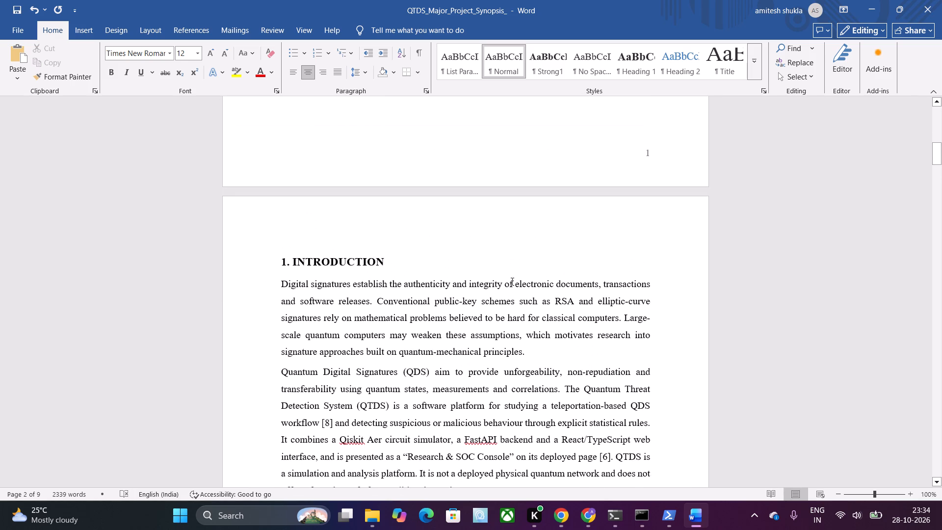
scroll(511, 281, down, 1)
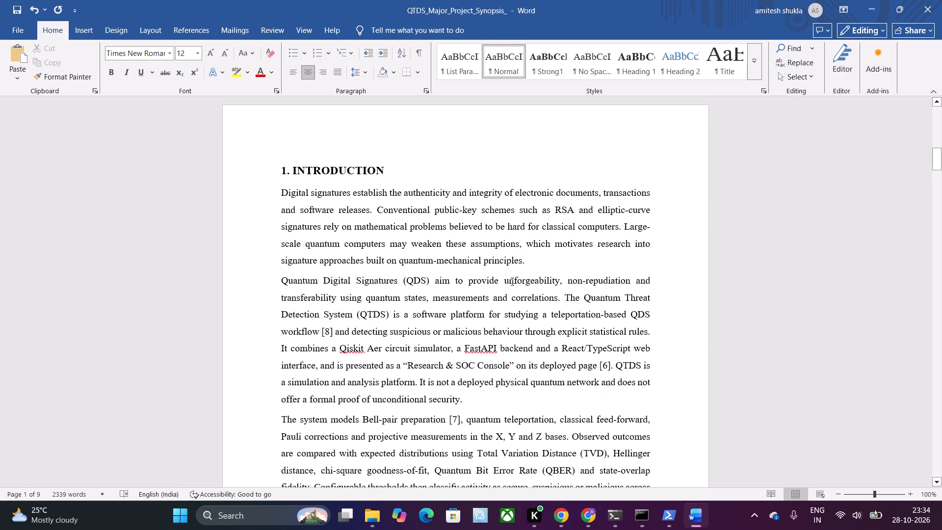
scroll(511, 281, down, 1)
ctrl+scroll(511, 281, up, 2)
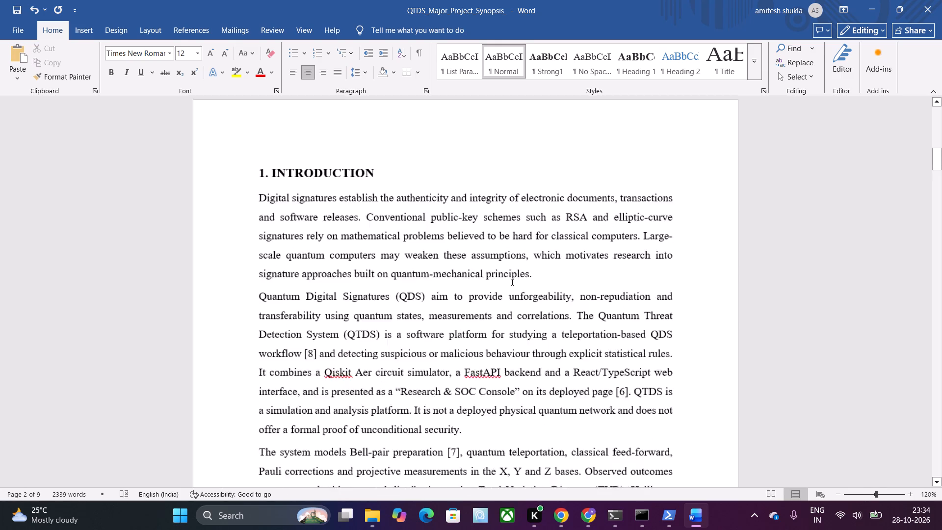
ctrl+scroll(511, 281, up, 4)
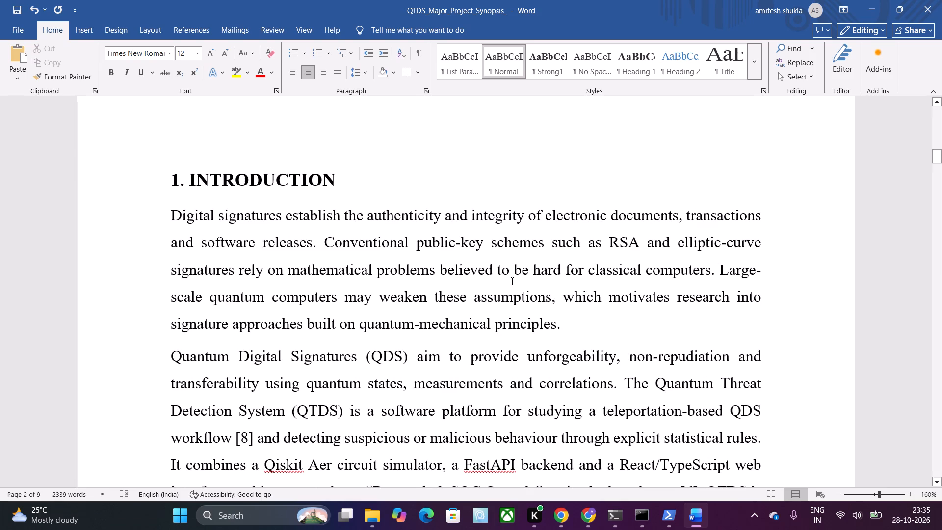
ctrl+scroll(511, 281, up, 4)
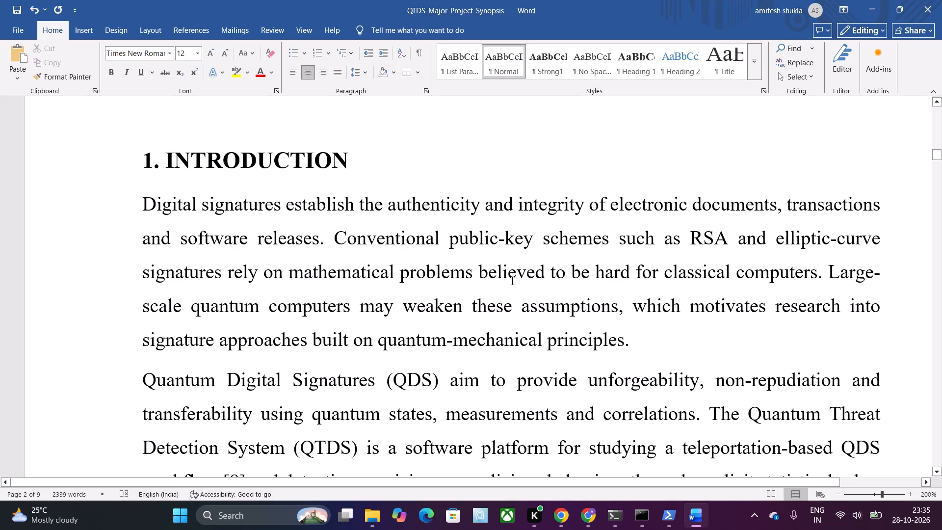
ctrl+scroll(511, 281, down, 6)
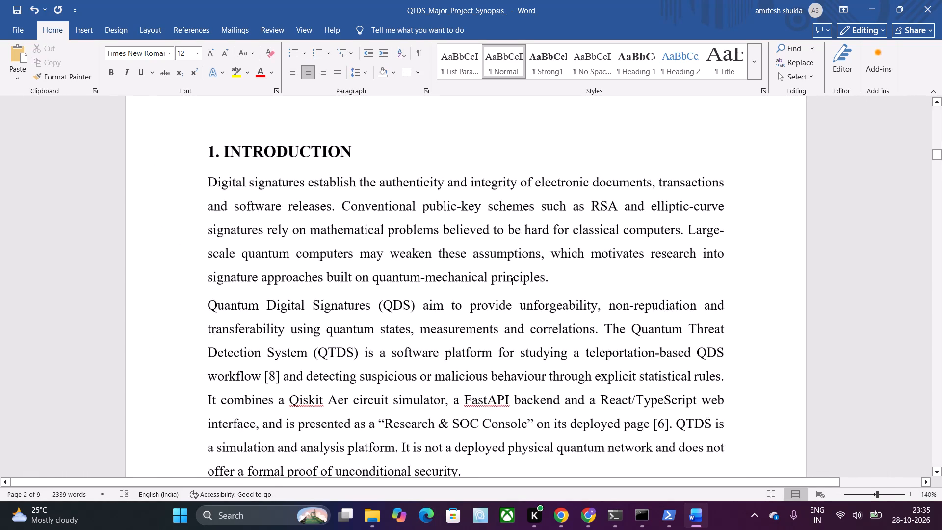
ctrl+scroll(511, 281, down, 5)
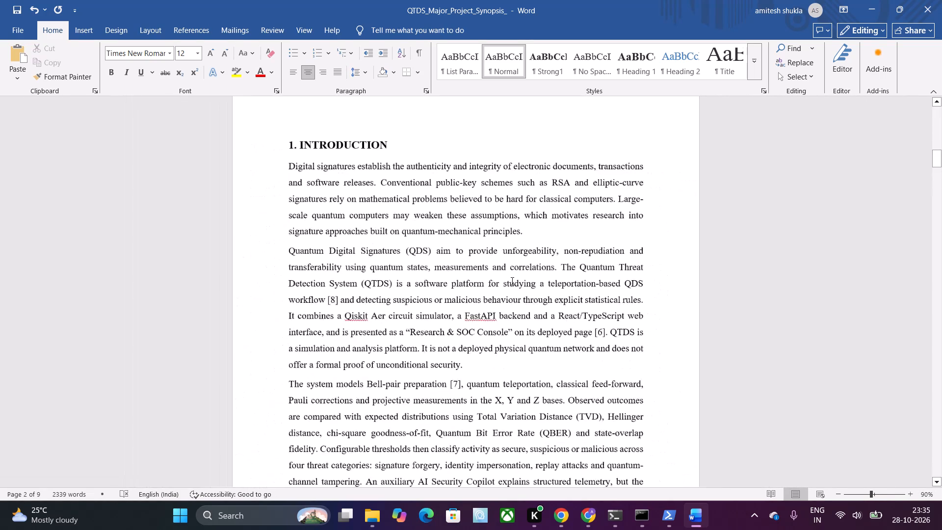
ctrl+scroll(511, 281, down, 2)
ctrl+scroll(511, 281, up, 5)
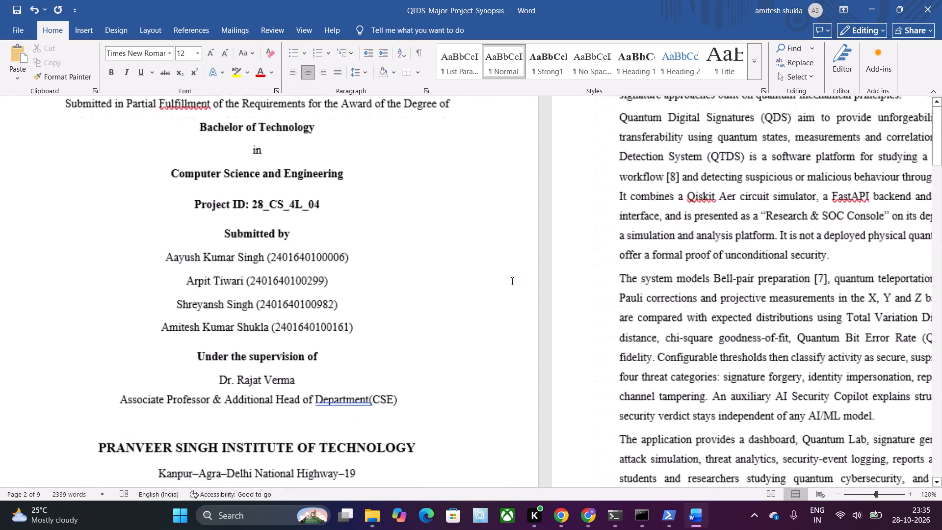
ctrl+scroll(511, 281, up, 1)
scroll(511, 281, left, 2)
scroll(511, 281, down, 5)
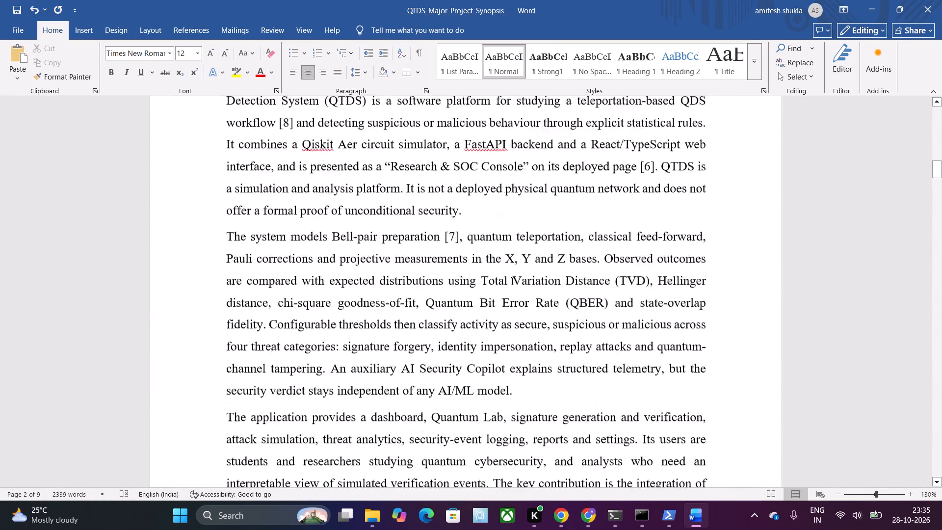
scroll(511, 281, up, 3)
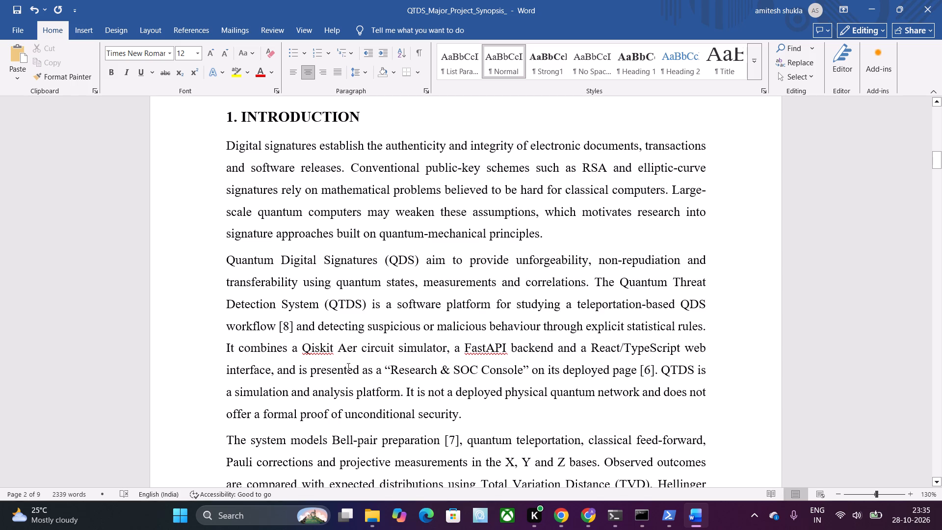
click(282, 327)
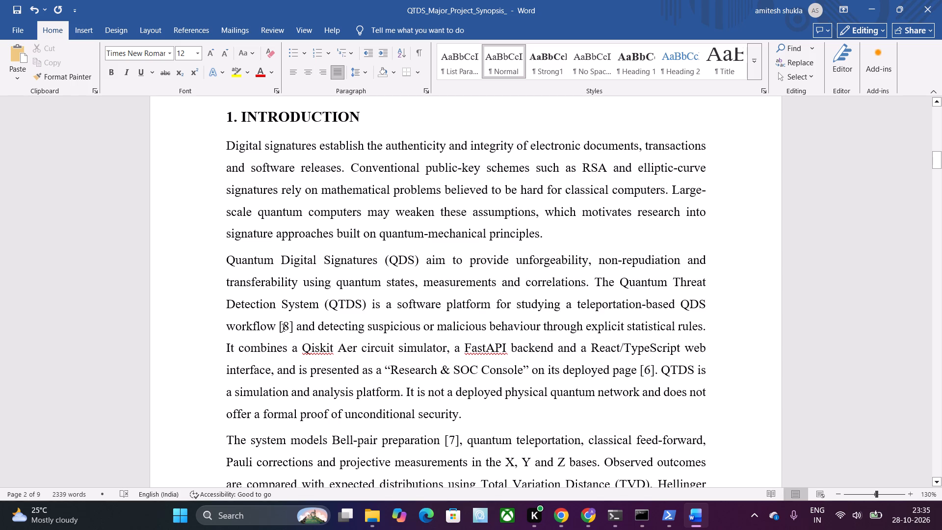
click(283, 327)
click(288, 328)
Read the rest of the Introduction and the numbered list of specific objectives under Project Objectives.
scroll(512, 359, down, 3)
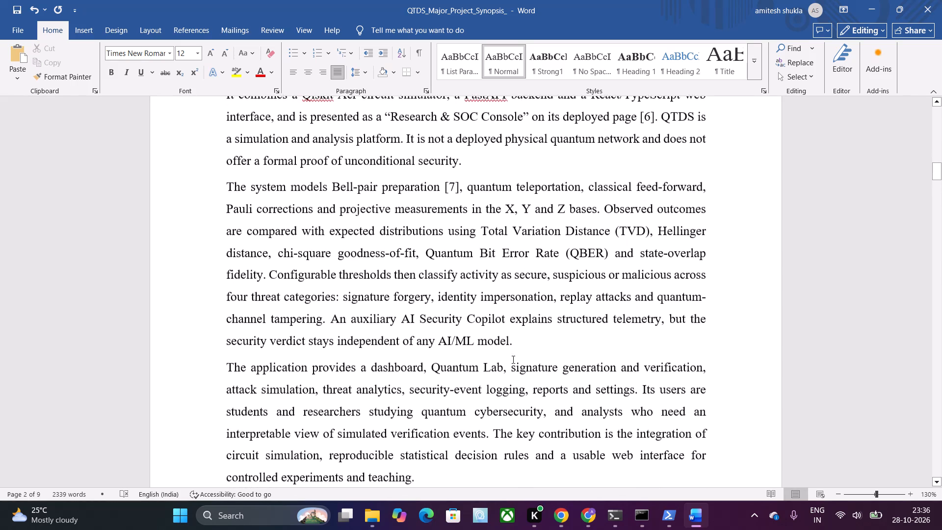
scroll(512, 359, down, 2)
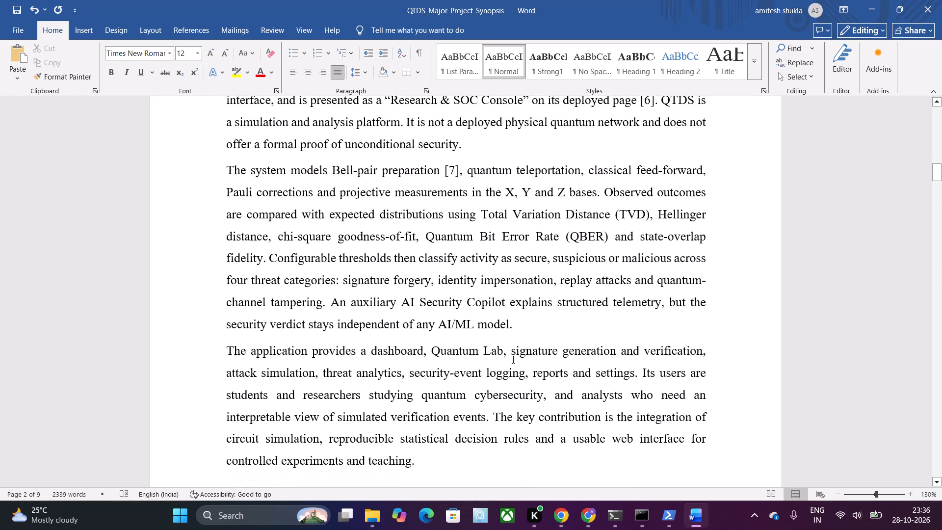
scroll(512, 359, up, 4)
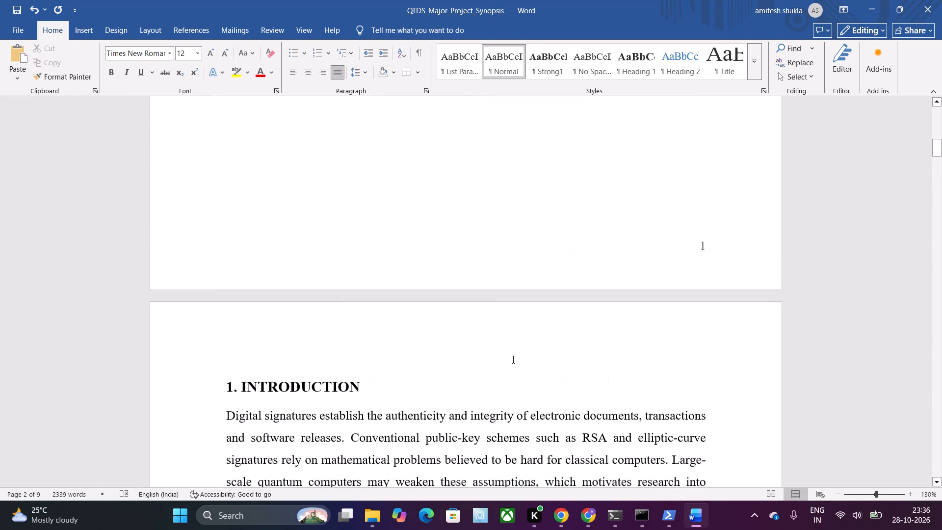
scroll(512, 359, down, 4)
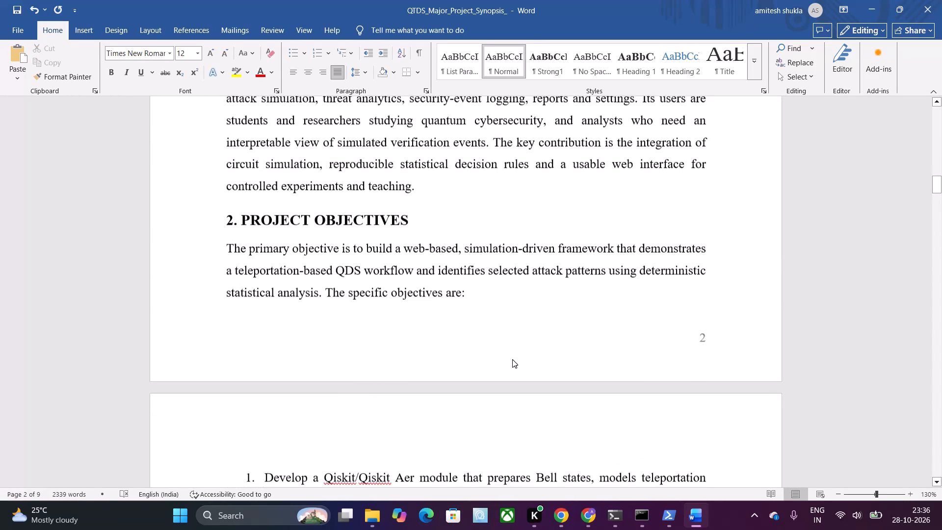
scroll(512, 359, down, 4)
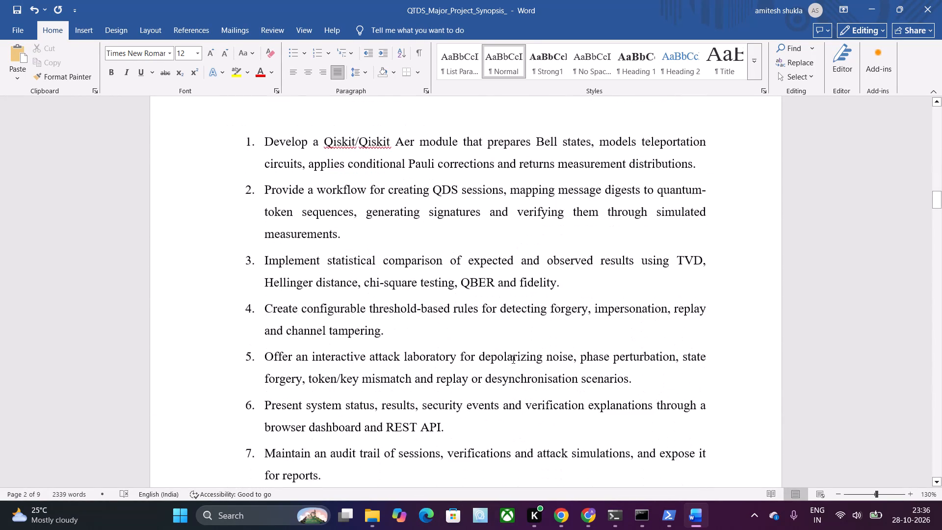
scroll(512, 359, down, 2)
scroll(512, 359, up, 2)
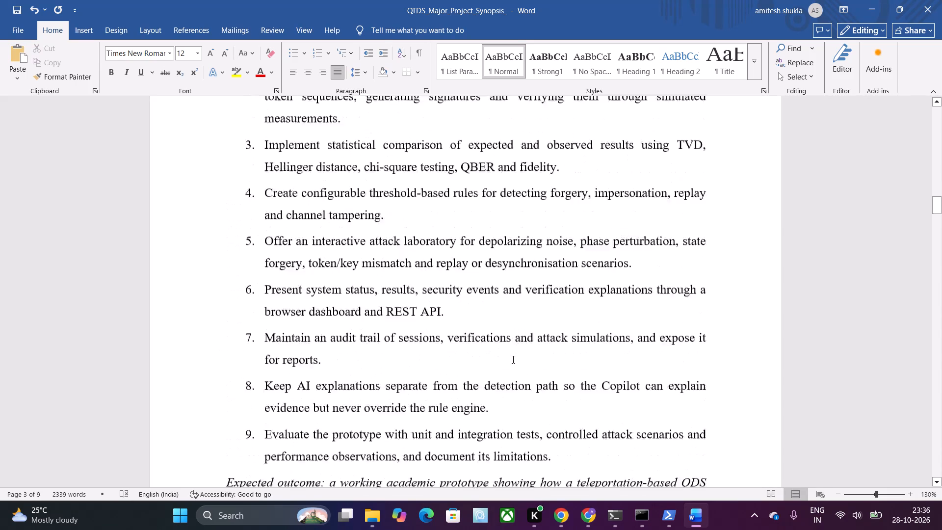
scroll(512, 359, up, 4)
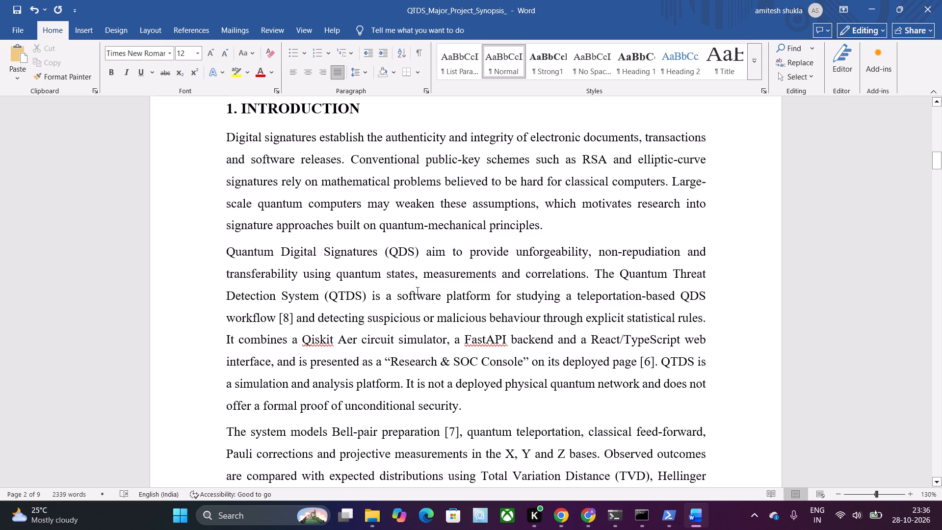
Reread the Introduction's paragraphs, examining the text around the [8], [6] and [7] citations.
scroll(417, 291, down, 1)
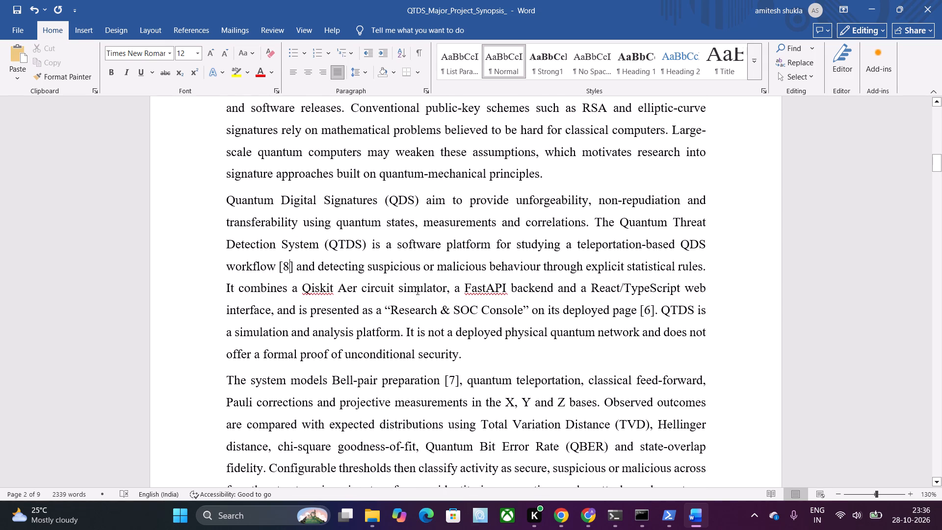
scroll(417, 291, down, 1)
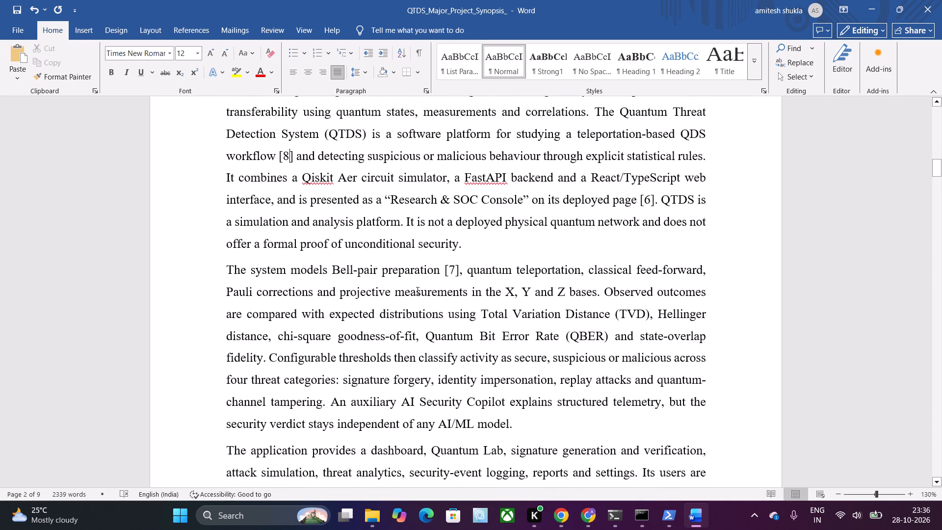
scroll(417, 291, down, 2)
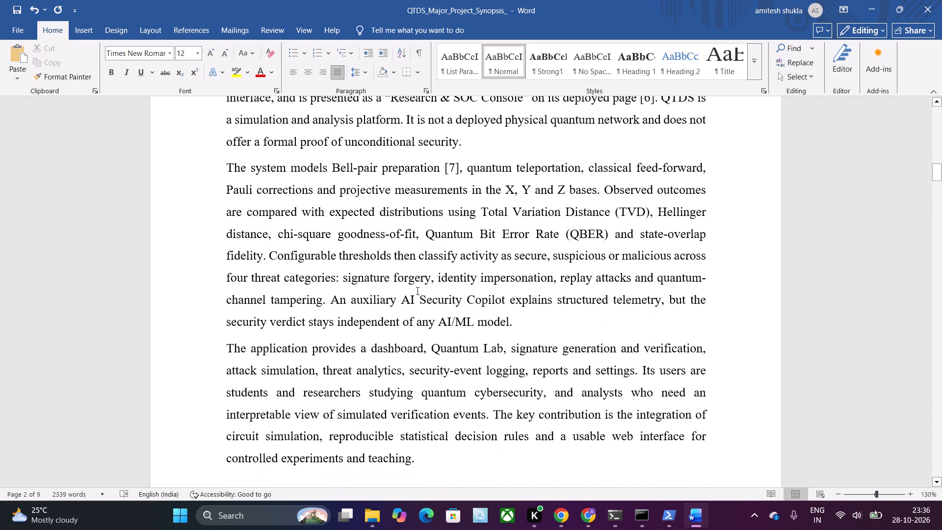
scroll(417, 291, up, 2)
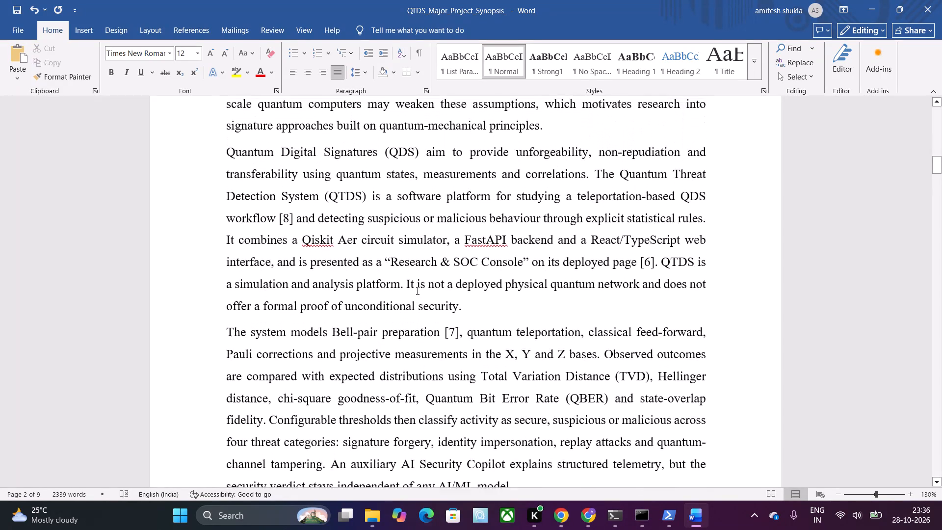
scroll(417, 291, up, 2)
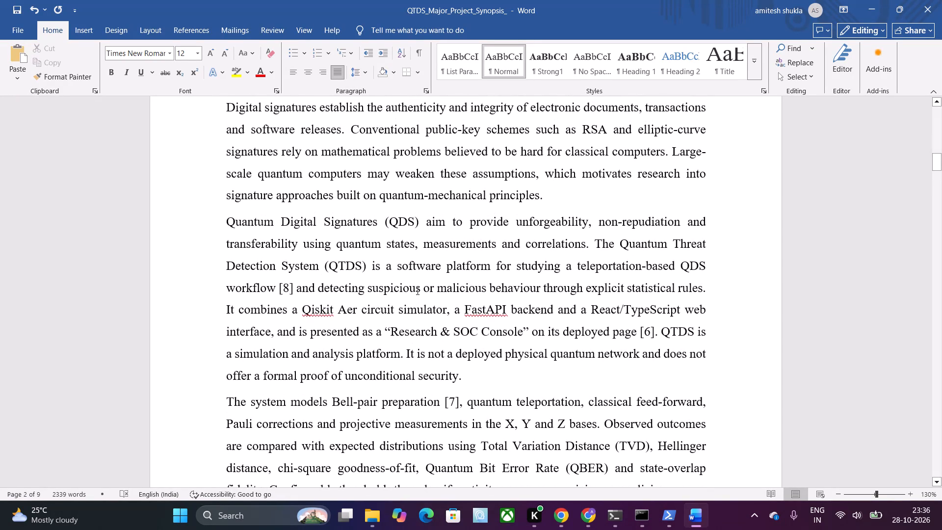
scroll(417, 291, up, 1)
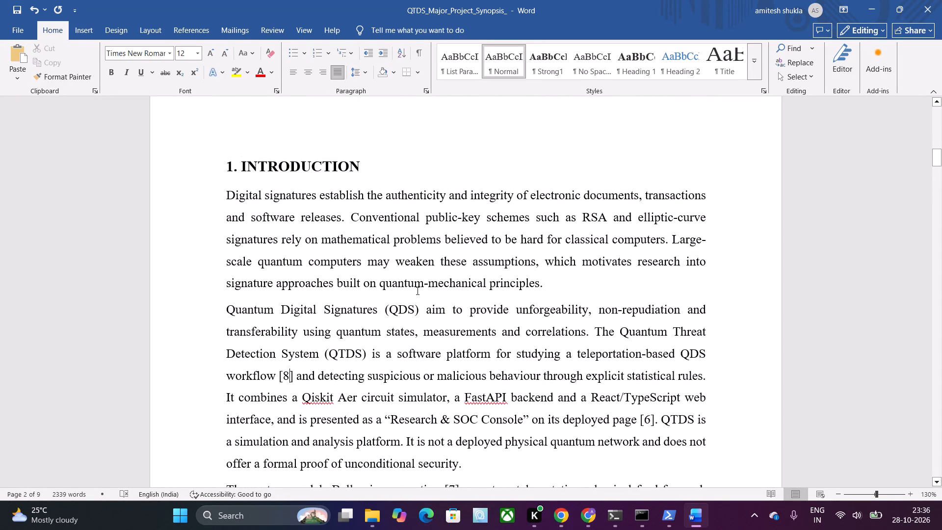
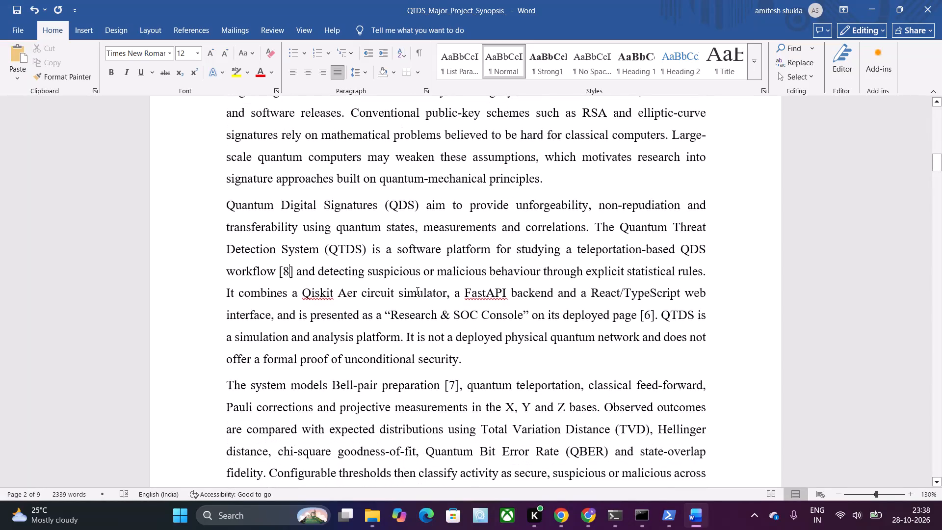
Read on through the Introduction, from the Quantum Digital Signatures paragraph to the paragraphs on the system's modelling and the application's features.
scroll(417, 291, down, 1)
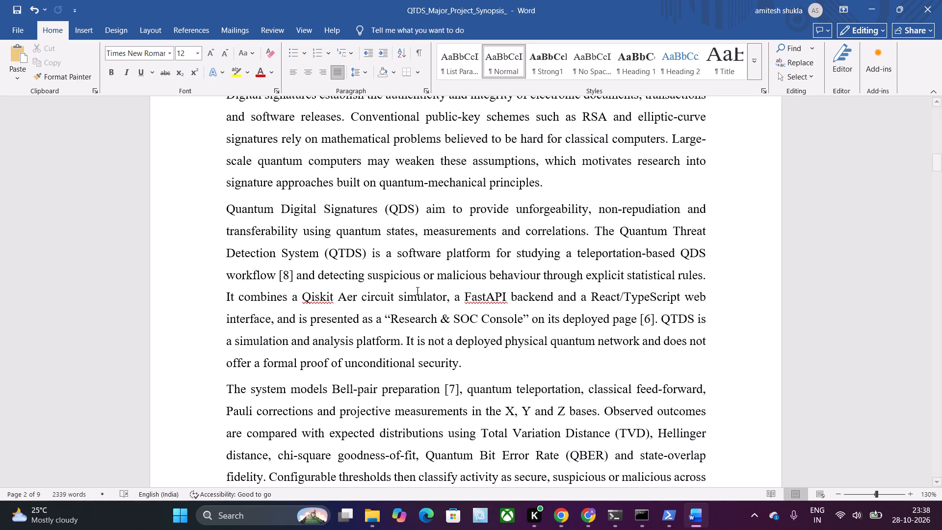
scroll(417, 291, down, 1)
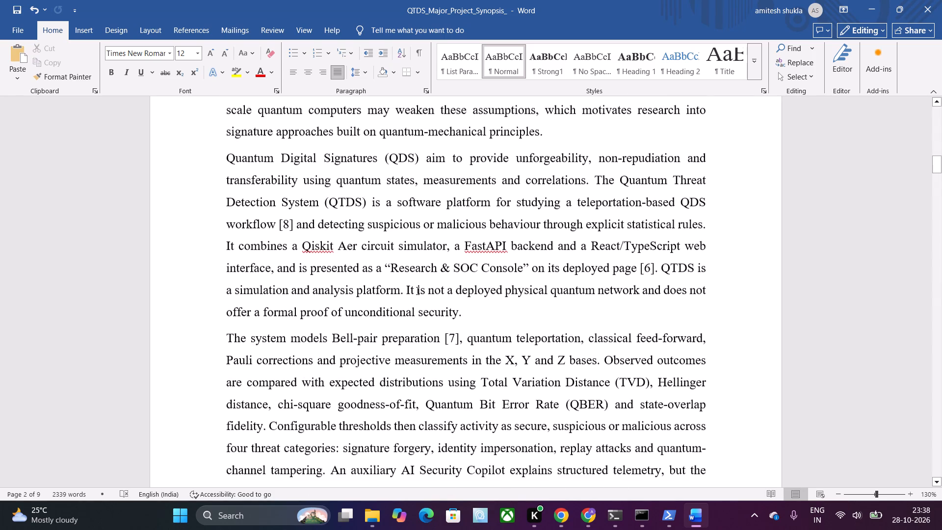
scroll(417, 291, down, 2)
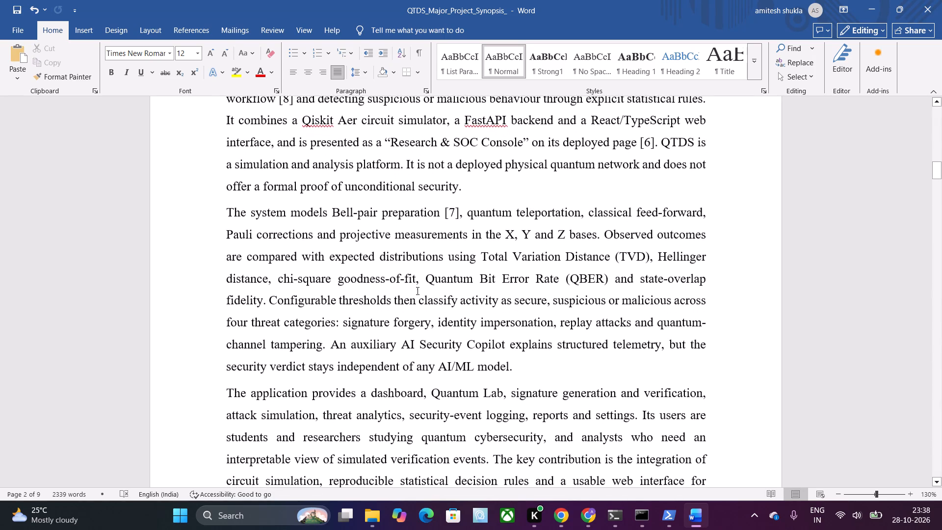
scroll(417, 291, down, 1)
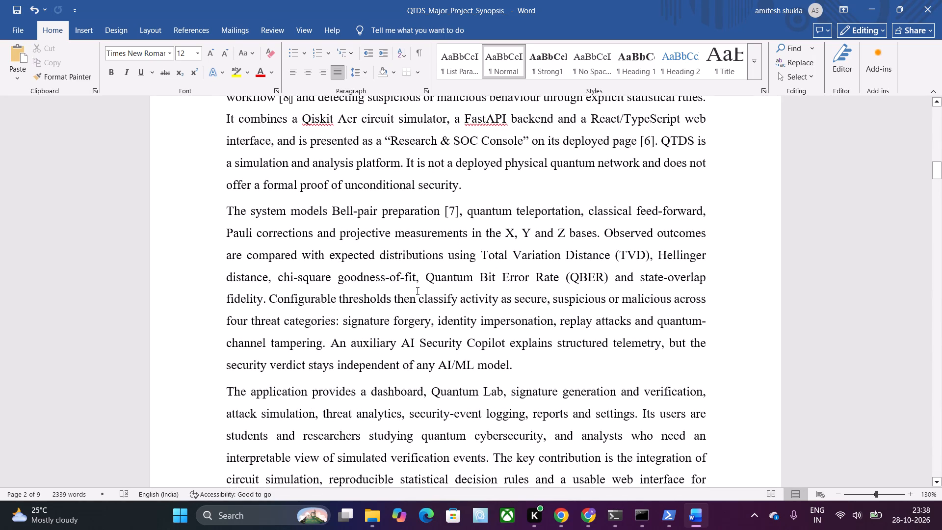
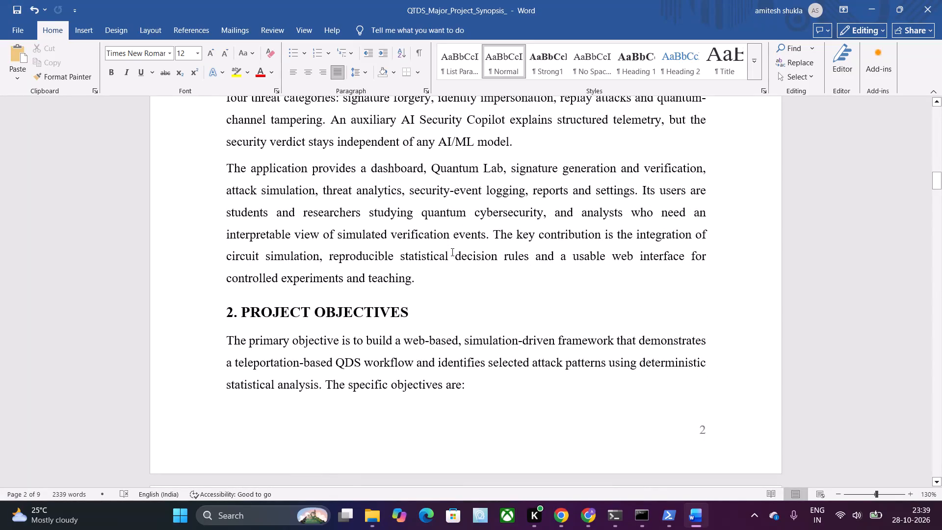
Review the Project Objectives section, from its introductory paragraph through the numbered specific objectives to the expected outcome.
scroll(451, 252, down, 1)
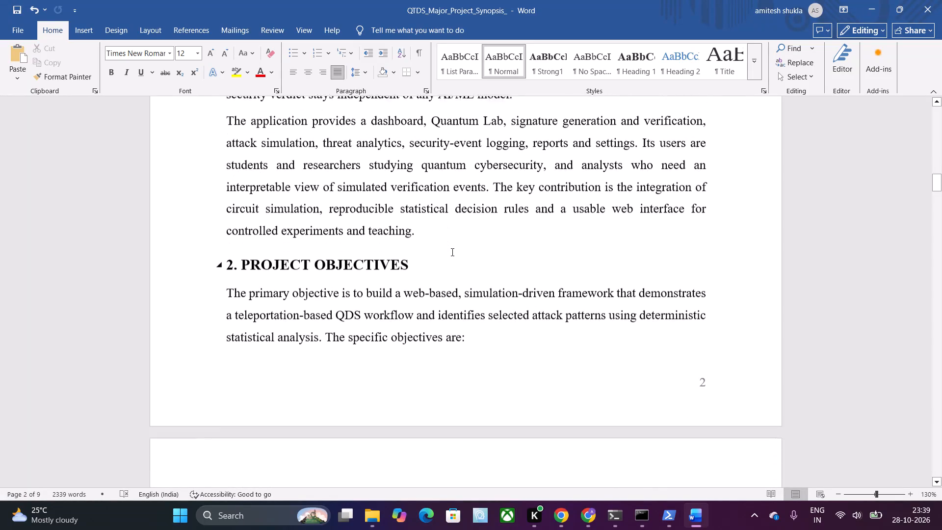
scroll(451, 252, down, 2)
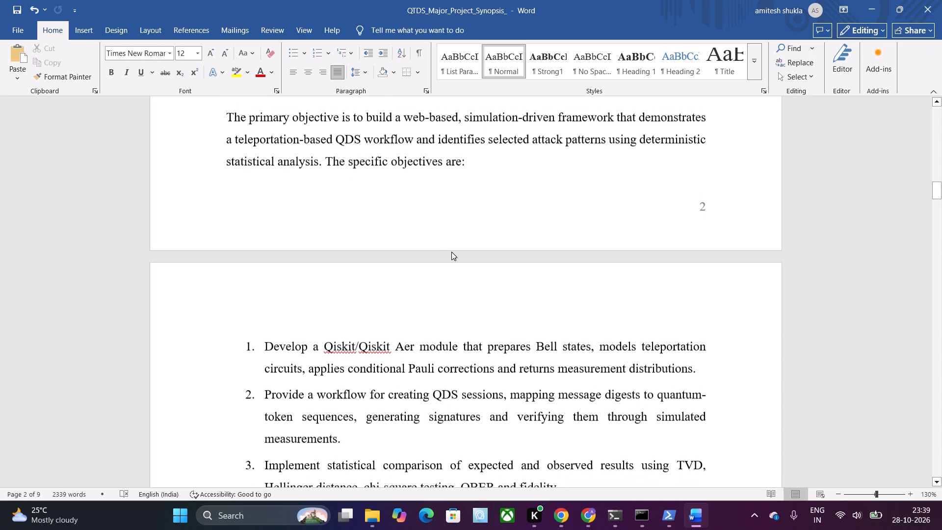
scroll(451, 252, down, 1)
scroll(451, 252, up, 3)
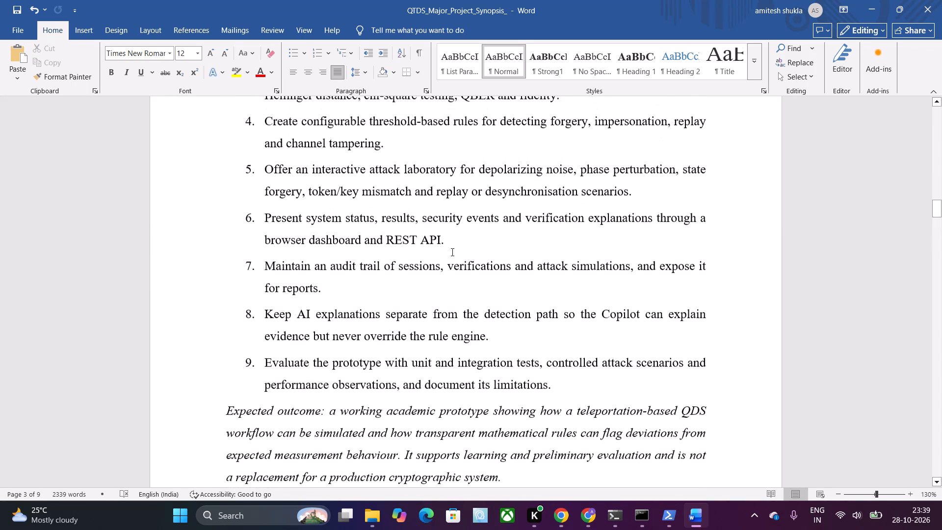
scroll(451, 252, up, 3)
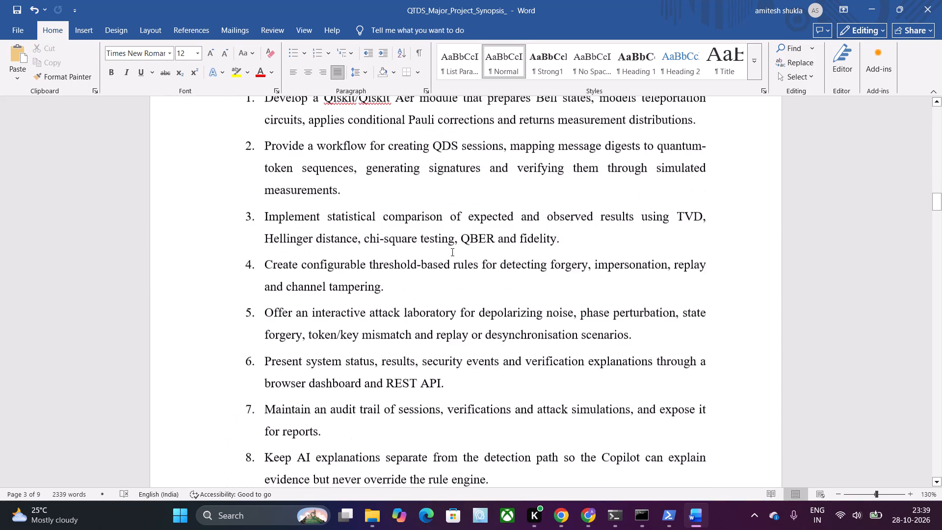
scroll(451, 252, up, 4)
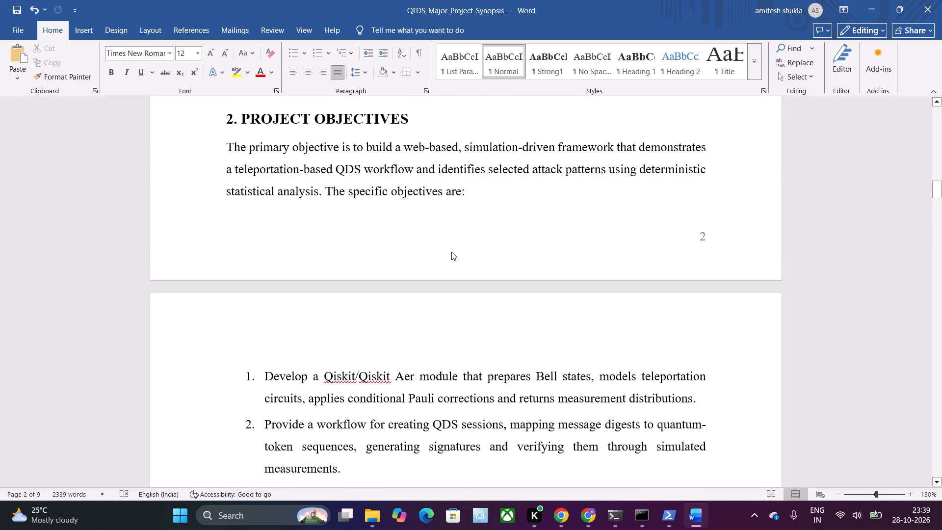
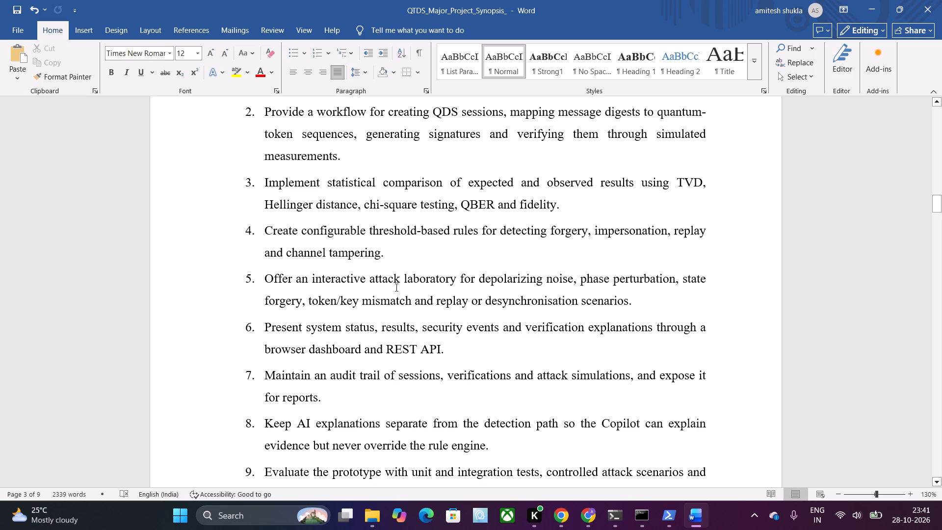
Recheck the numbered specific objectives and the expected outcome paragraph, up to the start of the Literature Survey section.
scroll(394, 286, up, 1)
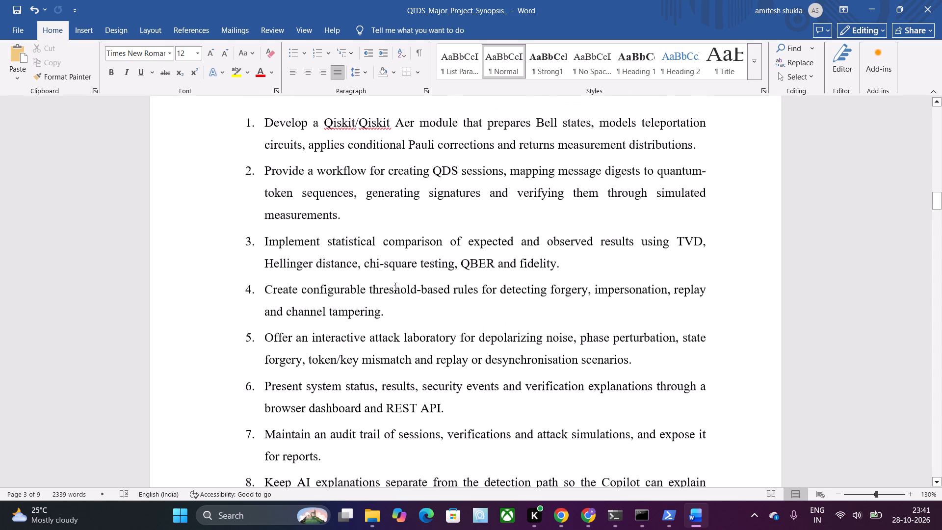
scroll(394, 286, up, 2)
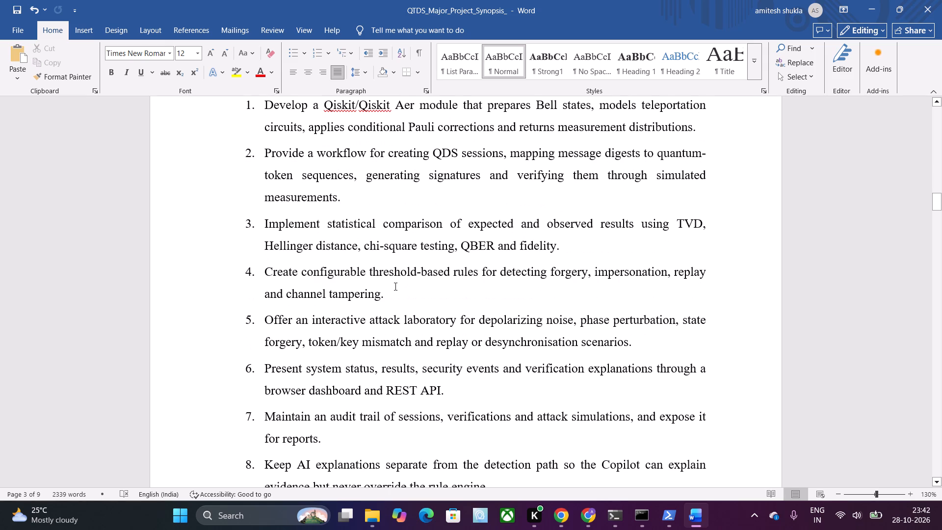
scroll(394, 286, down, 2)
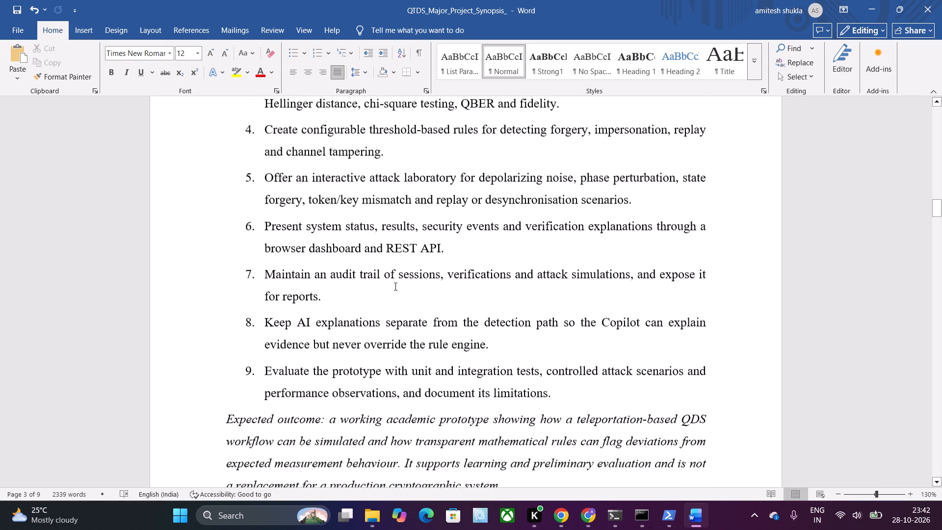
scroll(394, 286, down, 3)
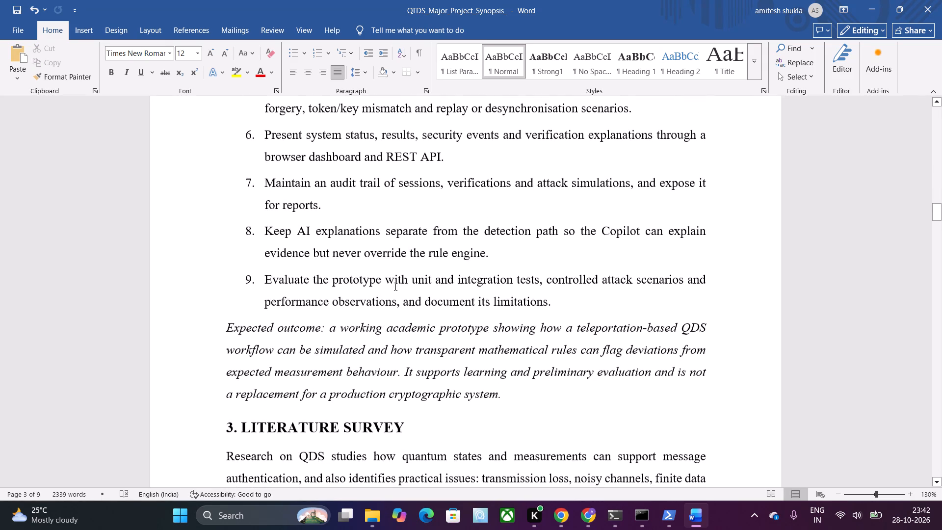
scroll(394, 286, down, 2)
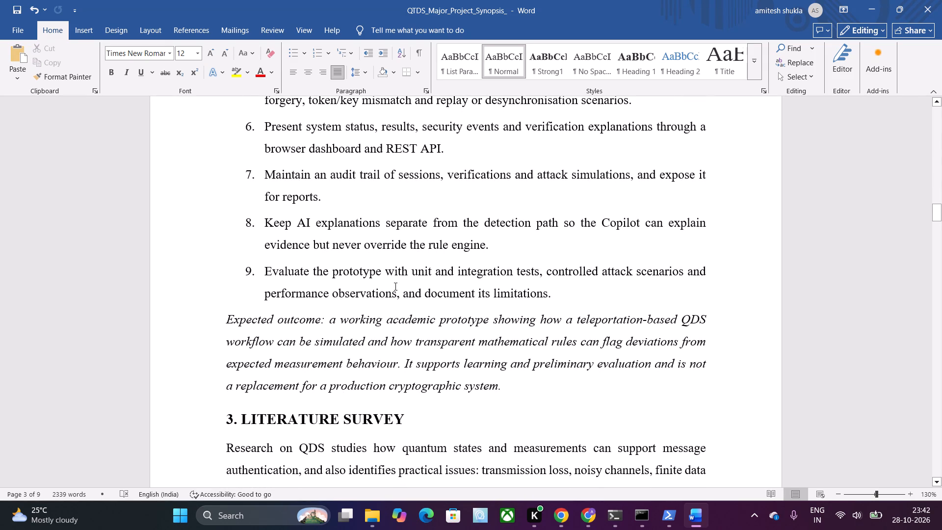
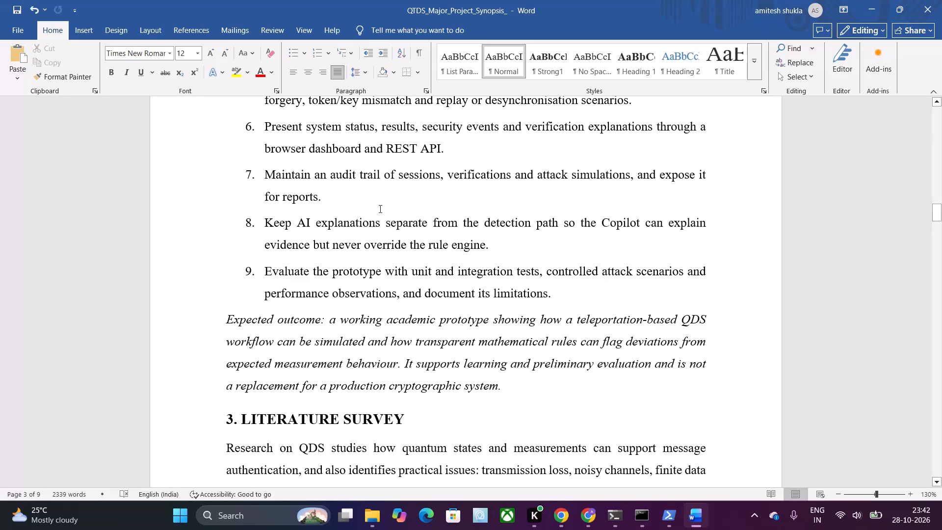
Delete the whole italic "Expected outcome" paragraph and its empty line between the ninth objective and the Literature Survey heading.
scroll(379, 209, up, 1)
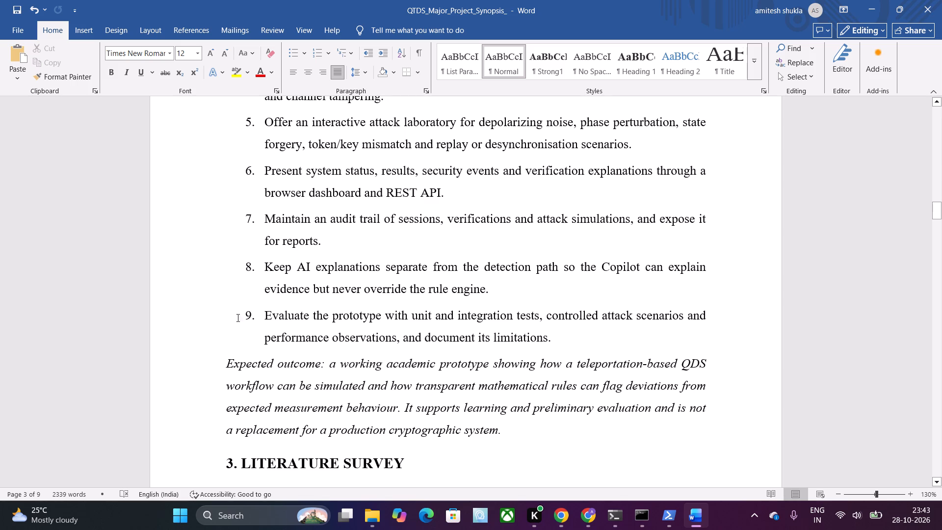
drag(224, 362, 475, 430)
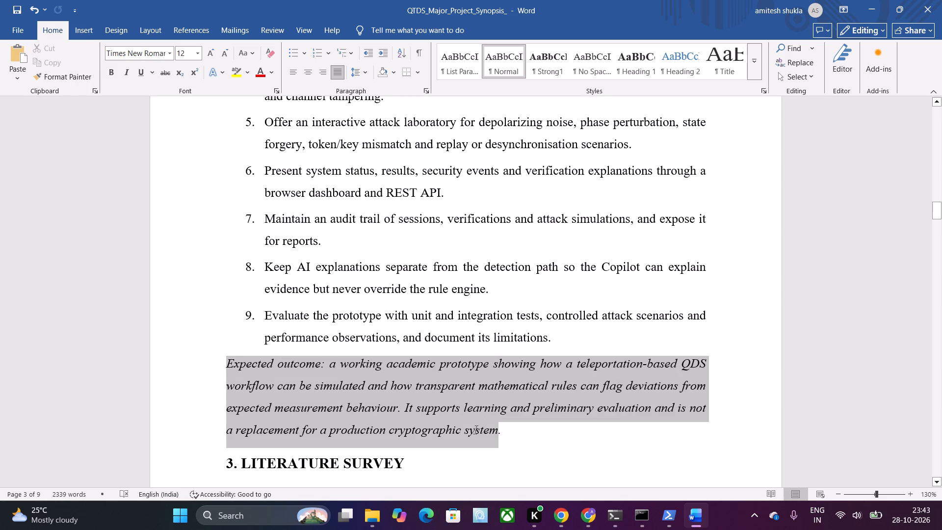
drag(475, 430, 482, 432)
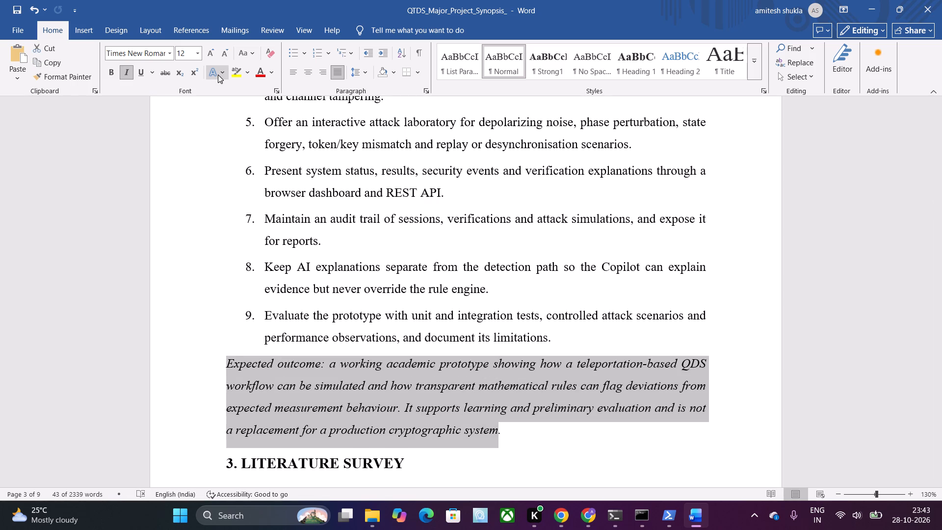
key(BackSpace)
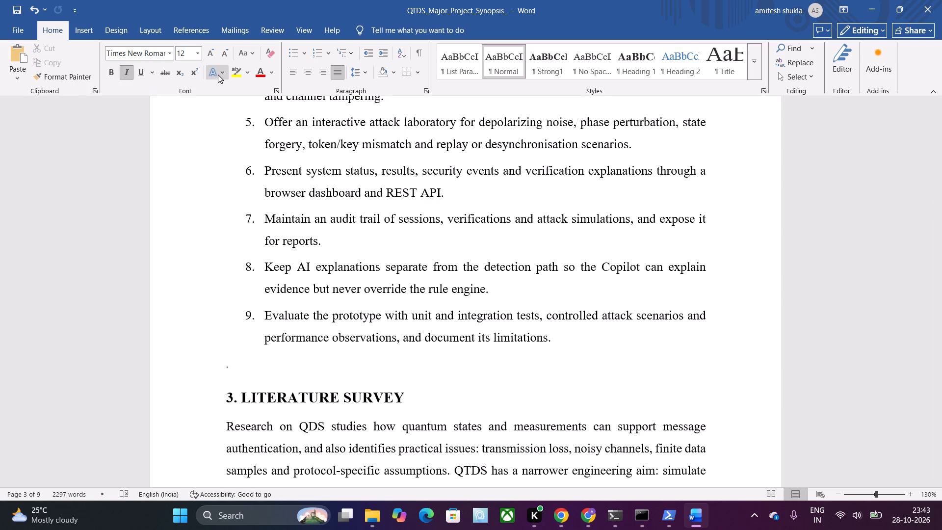
key(Right)
key(BackSpace)
key(BackSpace)
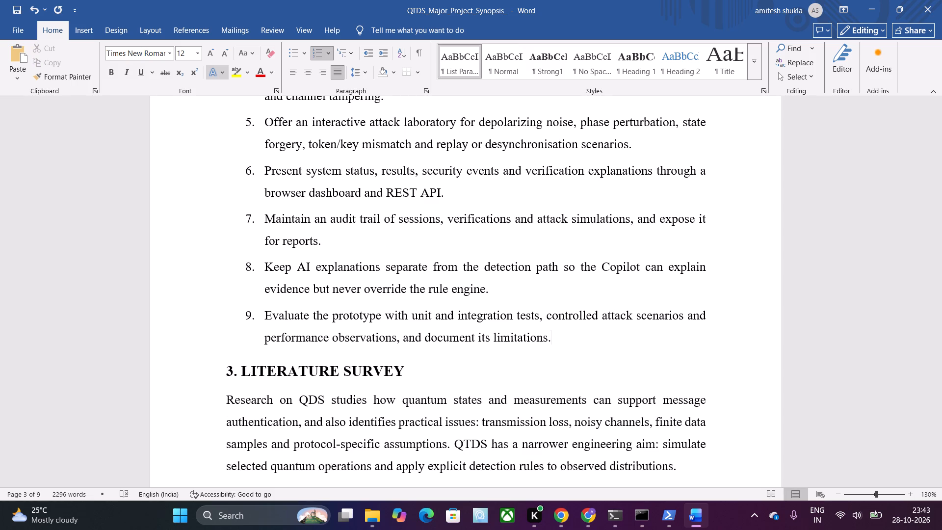
Review the Literature Survey introduction and the 3.1 Practical QDS and 3.2 Teleportation-based QDS paragraphs.
scroll(218, 75, down, 2)
scroll(311, 251, down, 1)
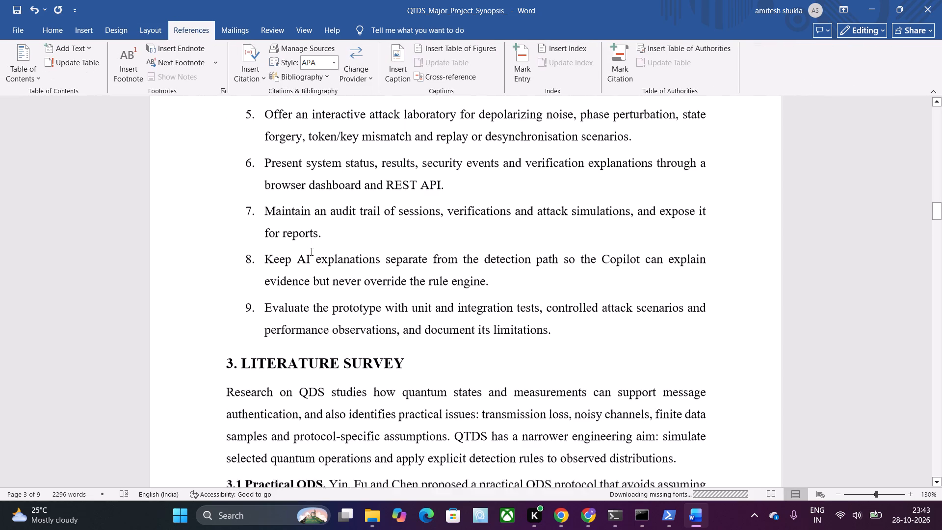
scroll(311, 251, down, 3)
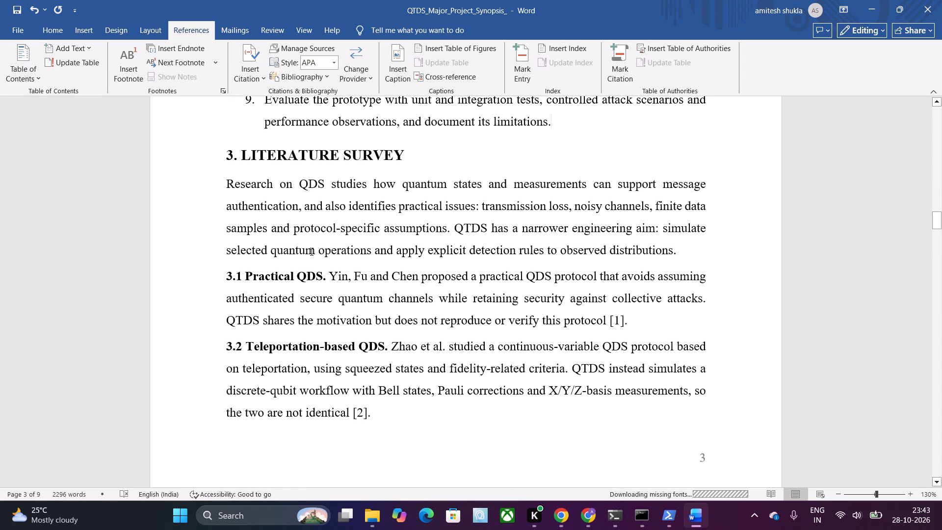
scroll(311, 251, down, 1)
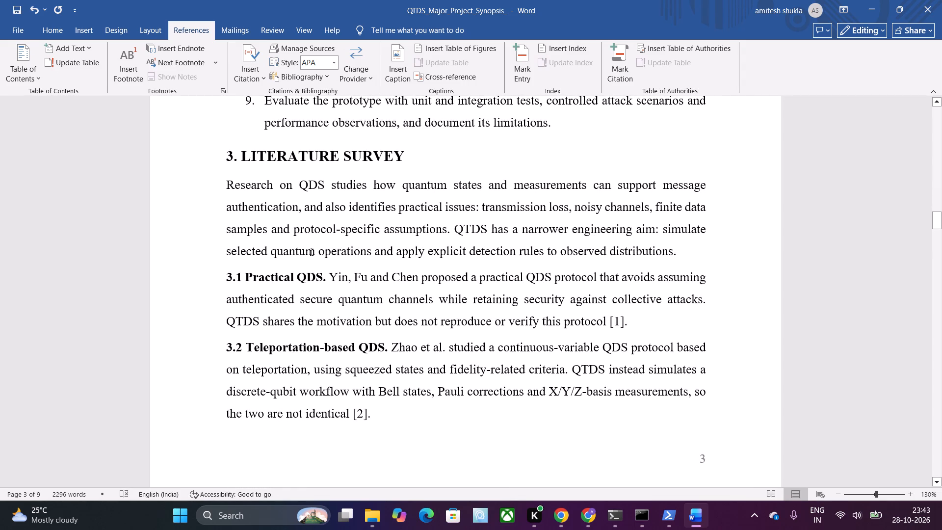
scroll(311, 251, down, 1)
drag(325, 279, 301, 278)
drag(301, 278, 235, 274)
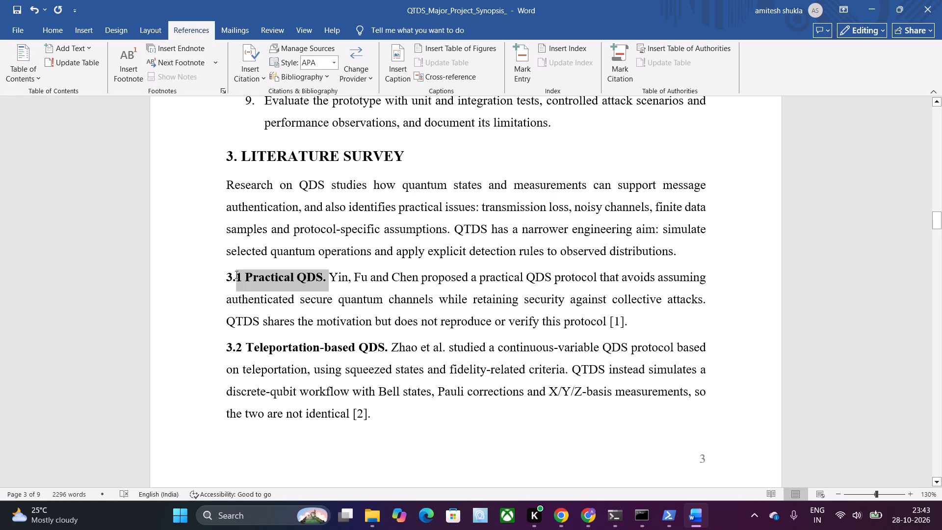
drag(235, 274, 245, 276)
click(207, 288)
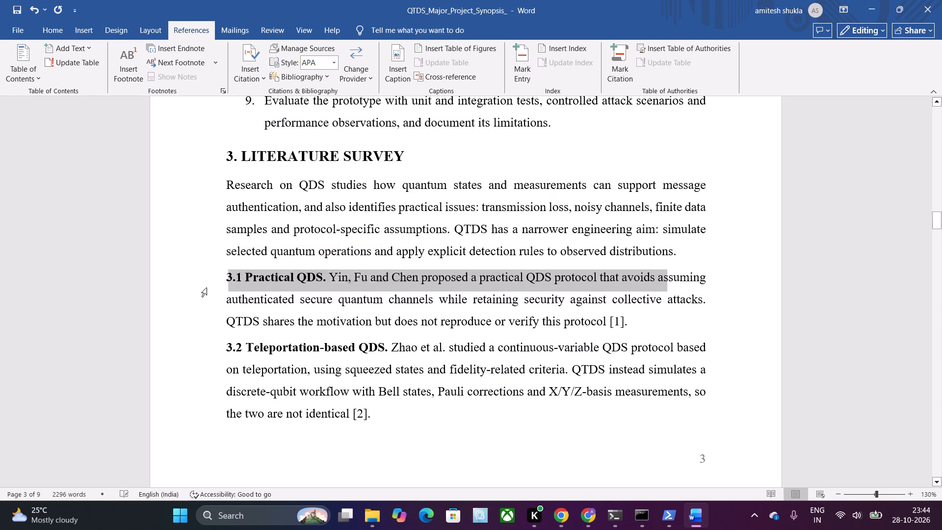
click(197, 298)
click(118, 345)
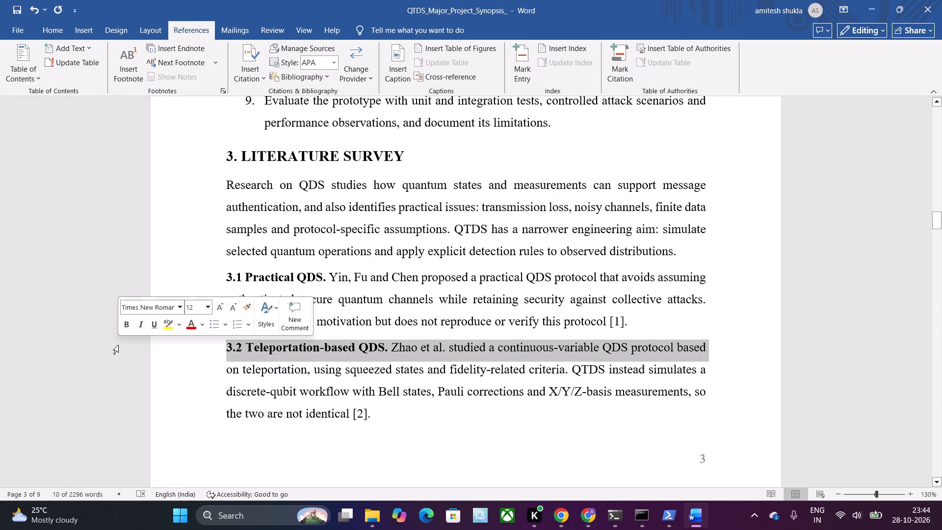
Remove the number "3.1" from the start of the Practical QDS paragraph in the Literature Survey.
click(234, 277)
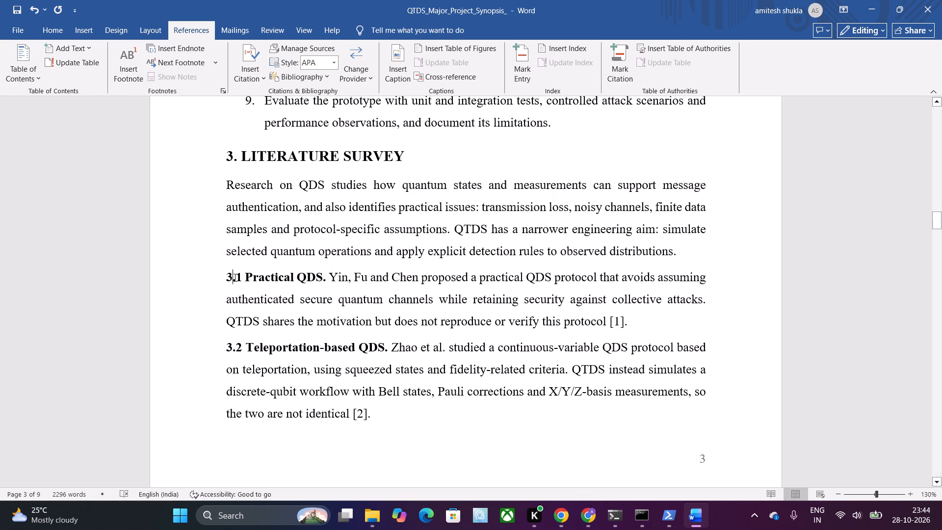
key(Right)
key(BackSpace)
key(BackSpace)
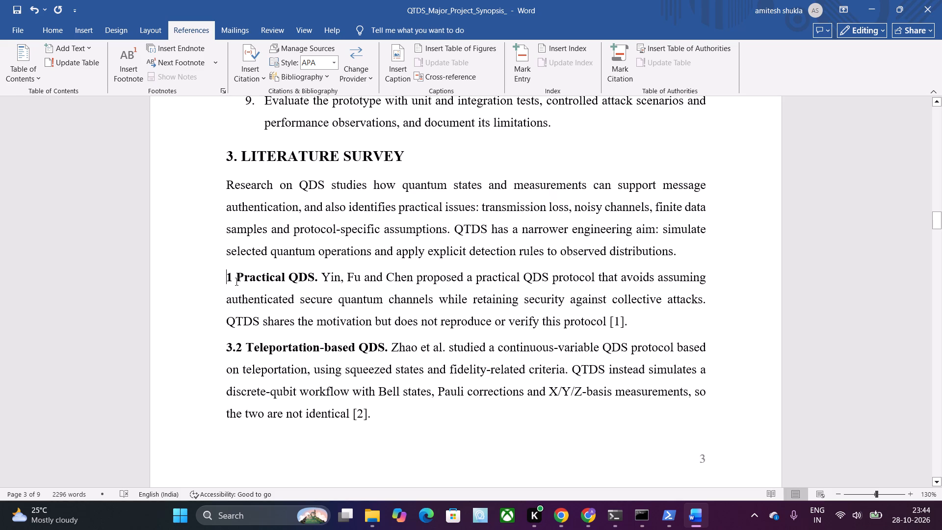
click(232, 280)
key(BackSpace)
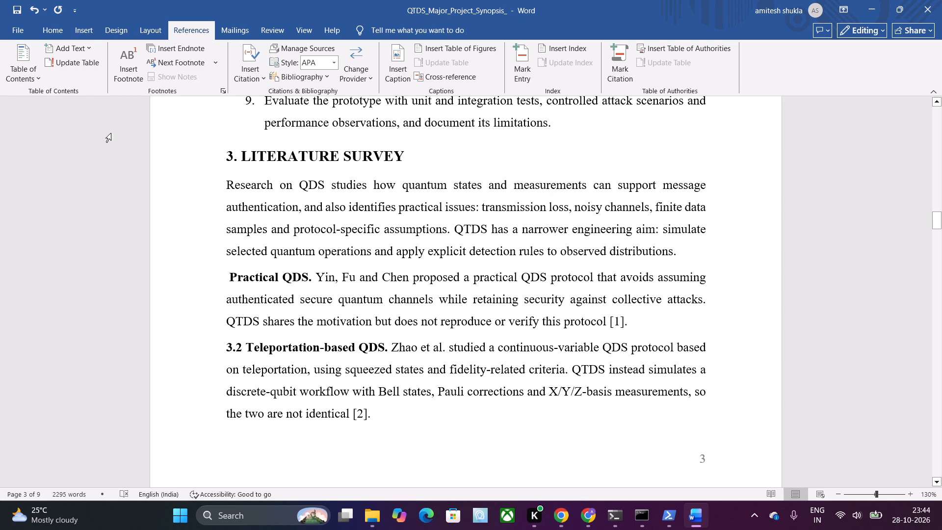
Format the Practical QDS paragraph in the Literature Survey as a bulleted item.
click(54, 34)
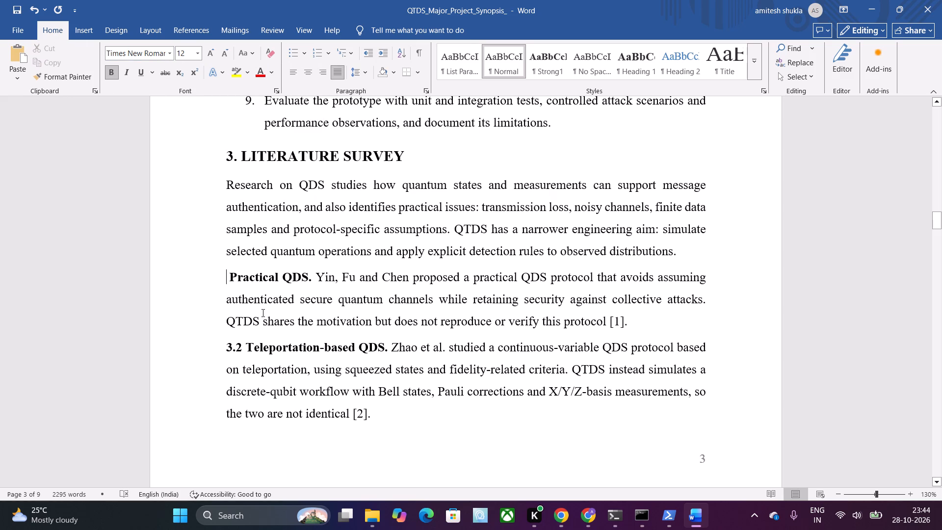
drag(635, 326, 282, 278)
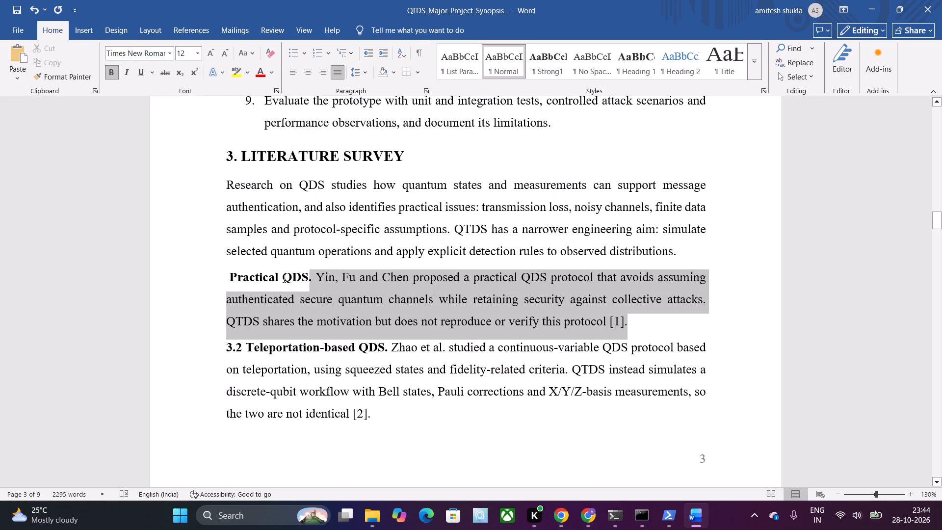
drag(282, 278, 240, 276)
click(290, 57)
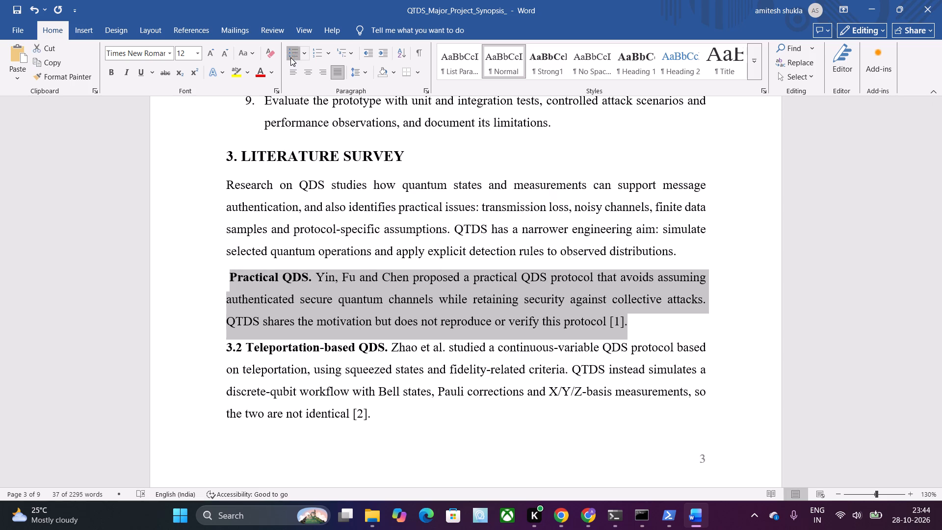
click(198, 318)
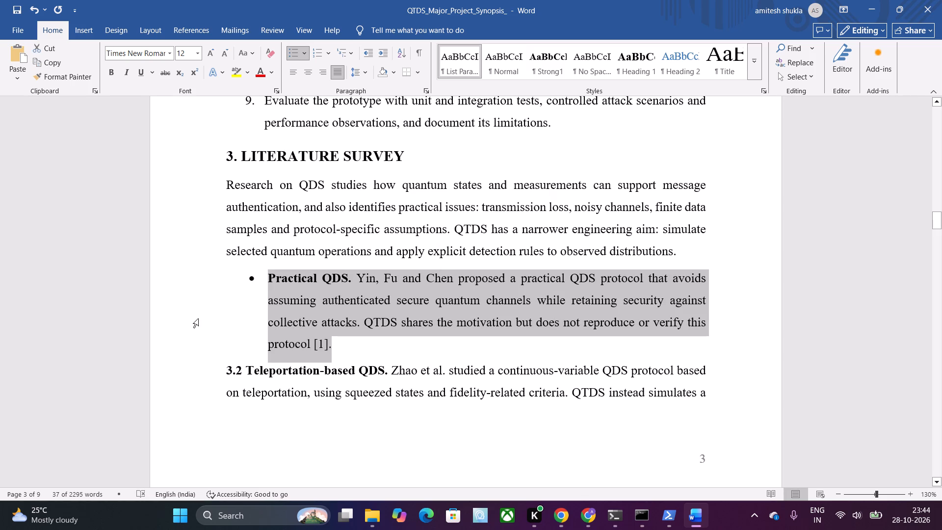
click(112, 338)
click(107, 417)
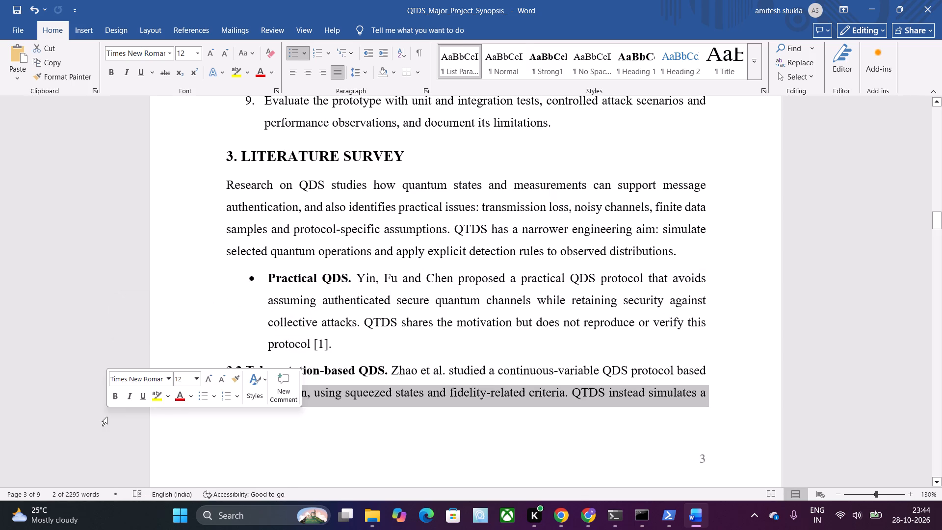
Remove the number "3.2" from the start of the Teleportation-based QDS paragraph.
click(243, 372)
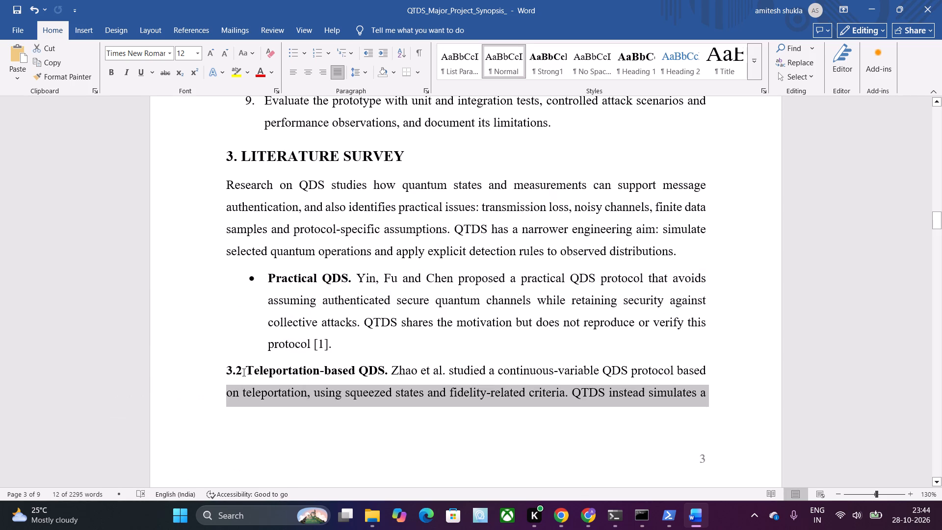
drag(243, 372, 224, 372)
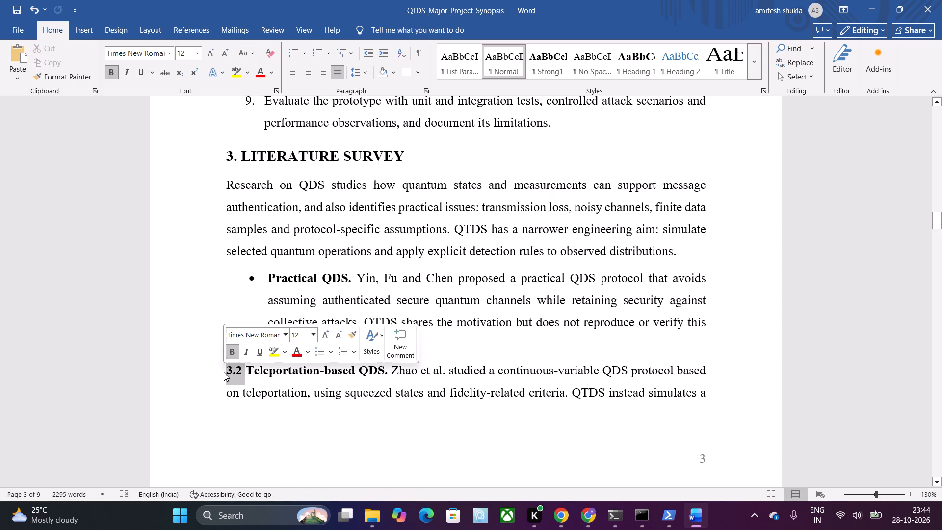
key(BackSpace)
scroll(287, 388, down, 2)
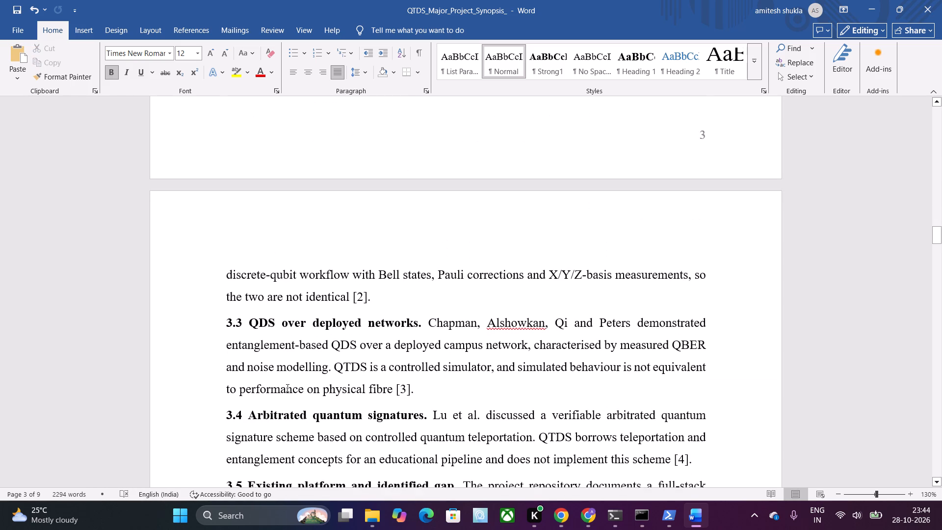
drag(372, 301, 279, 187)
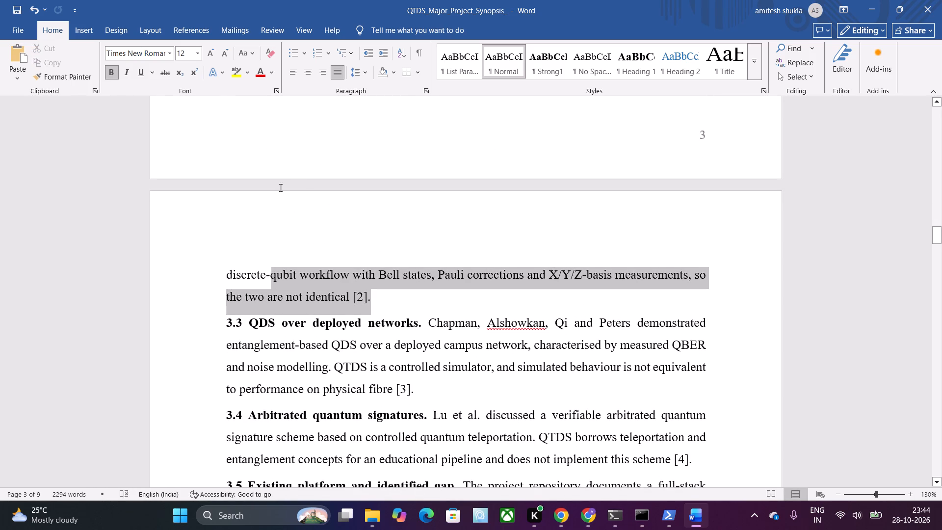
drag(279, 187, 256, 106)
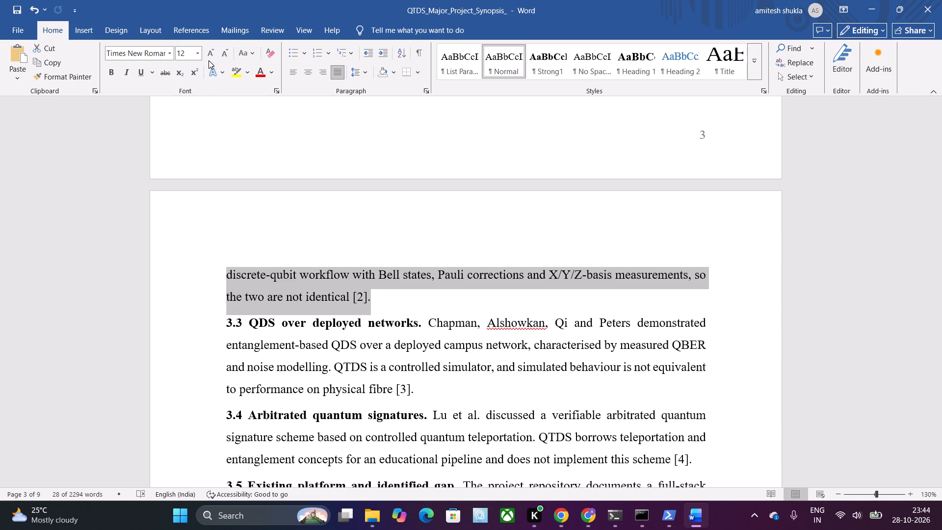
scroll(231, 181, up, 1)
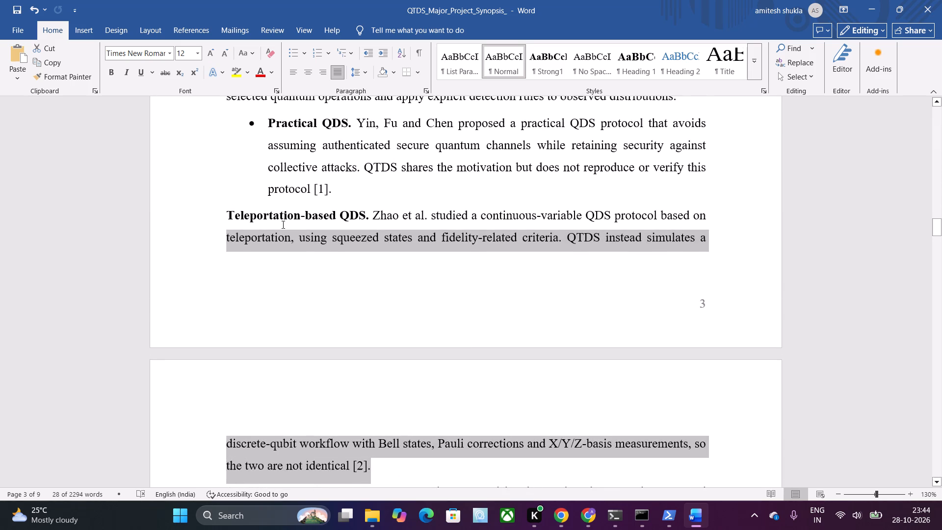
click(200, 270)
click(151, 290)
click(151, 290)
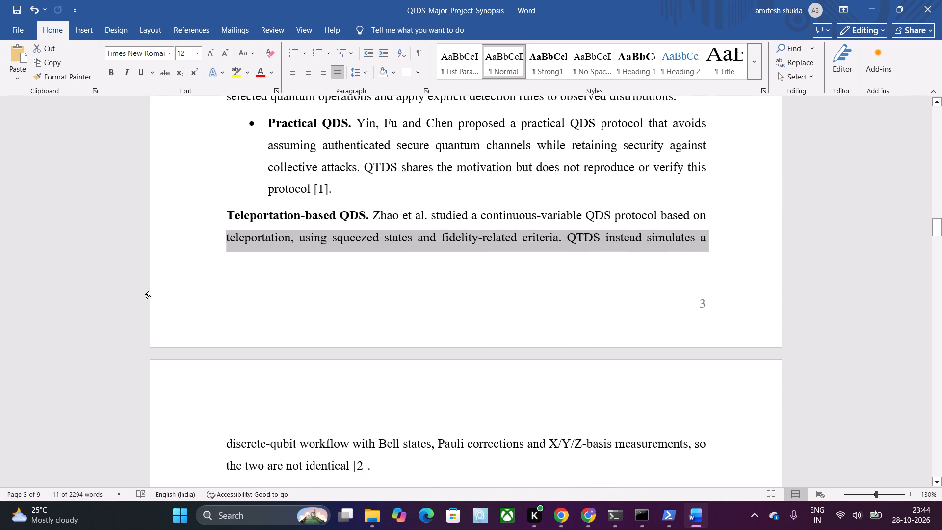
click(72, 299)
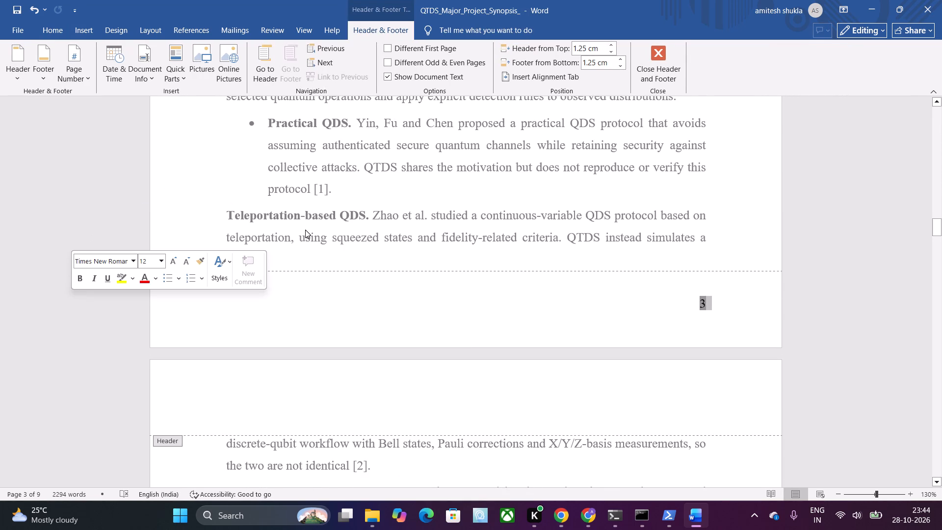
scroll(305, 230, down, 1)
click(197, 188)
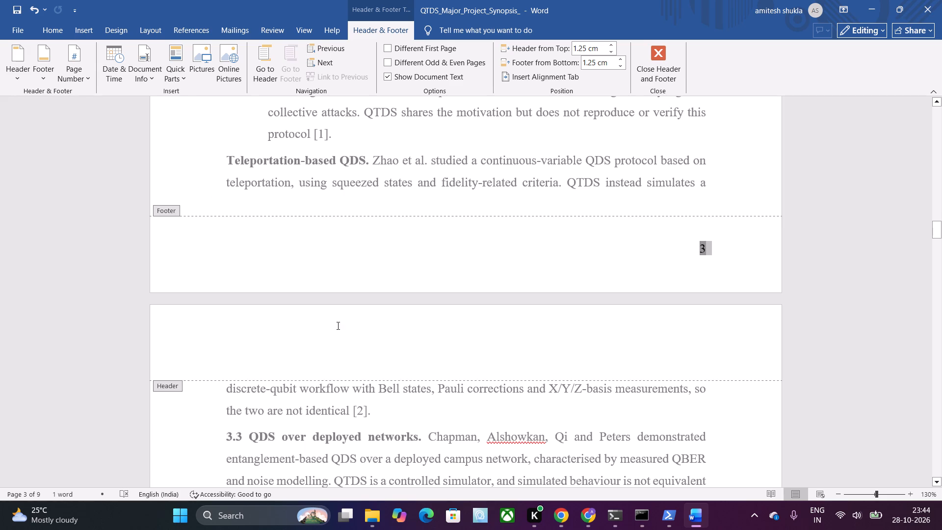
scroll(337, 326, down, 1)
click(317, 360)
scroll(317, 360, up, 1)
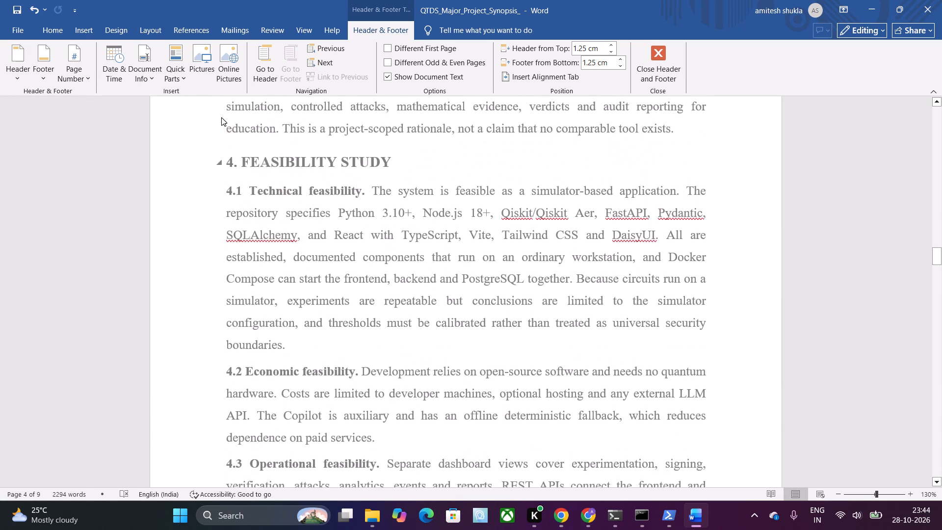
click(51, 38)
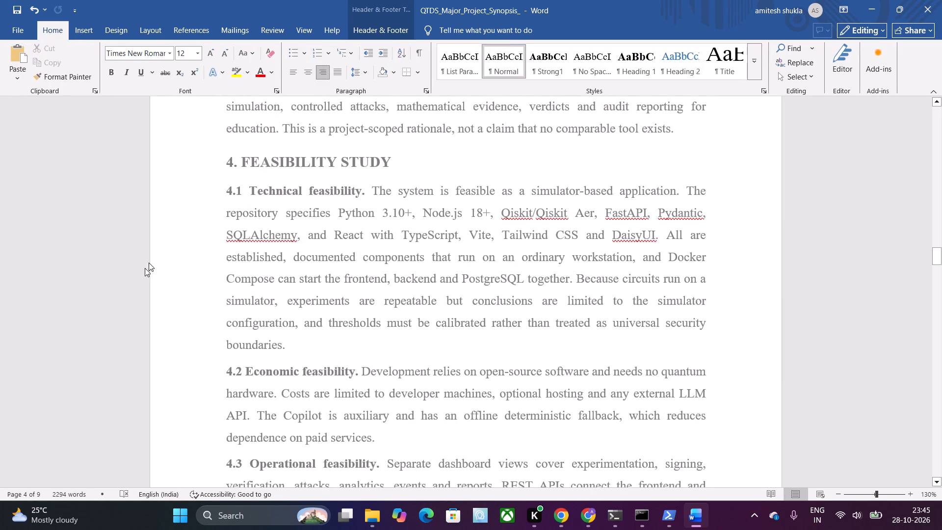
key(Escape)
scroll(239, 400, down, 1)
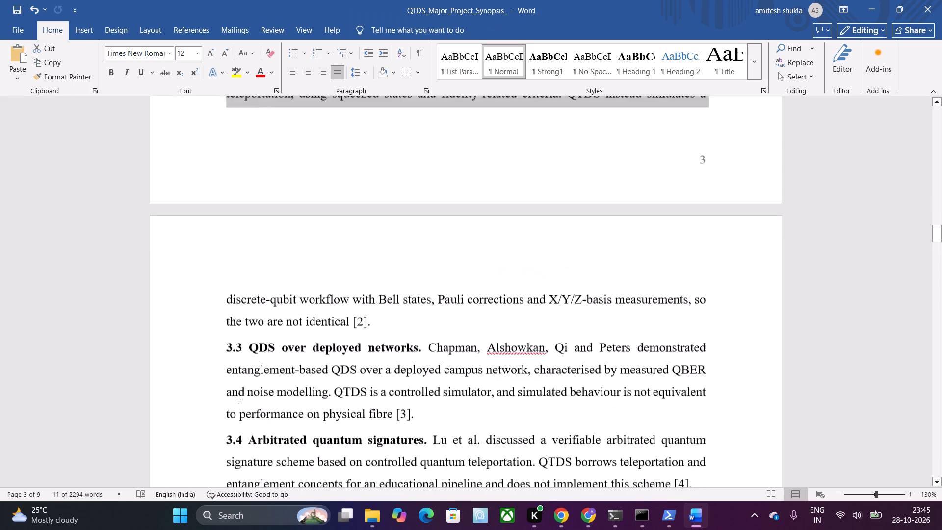
Review Literature Survey subsections 3.3 to 3.5 and the opening Feasibility Study paragraphs, 4.1 to 4.3.
scroll(239, 400, down, 2)
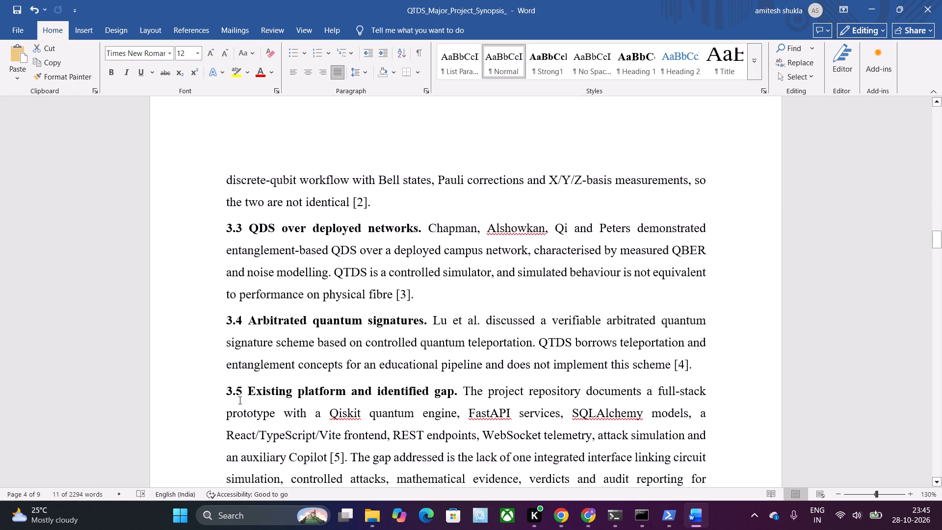
scroll(239, 400, down, 3)
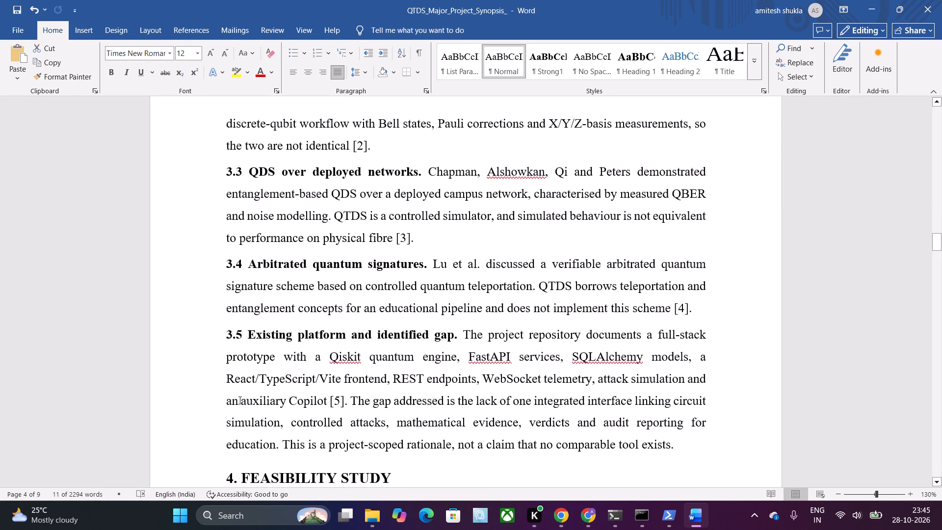
scroll(239, 400, down, 1)
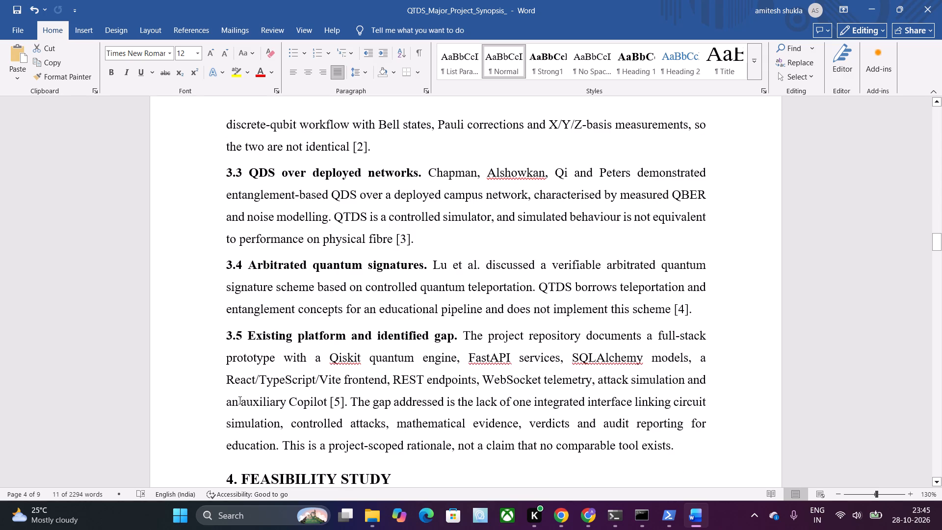
scroll(240, 380, down, 1)
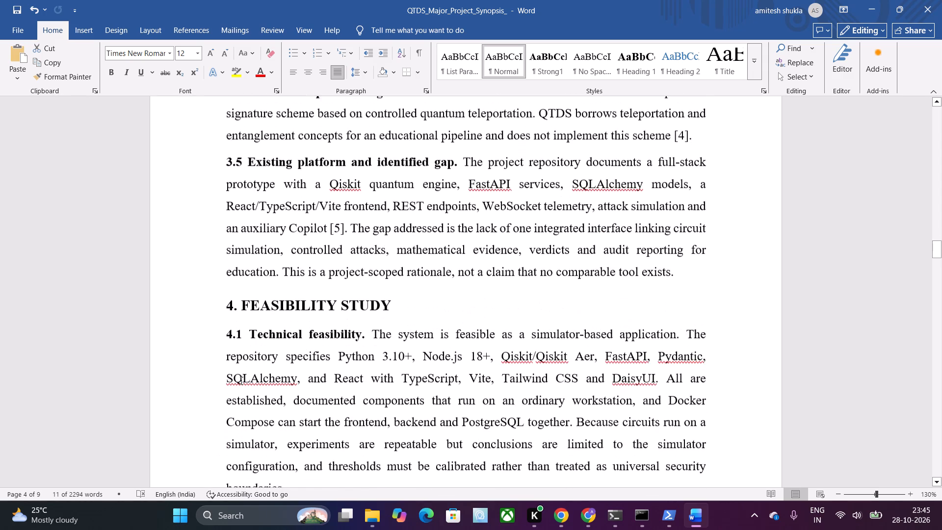
scroll(240, 380, down, 2)
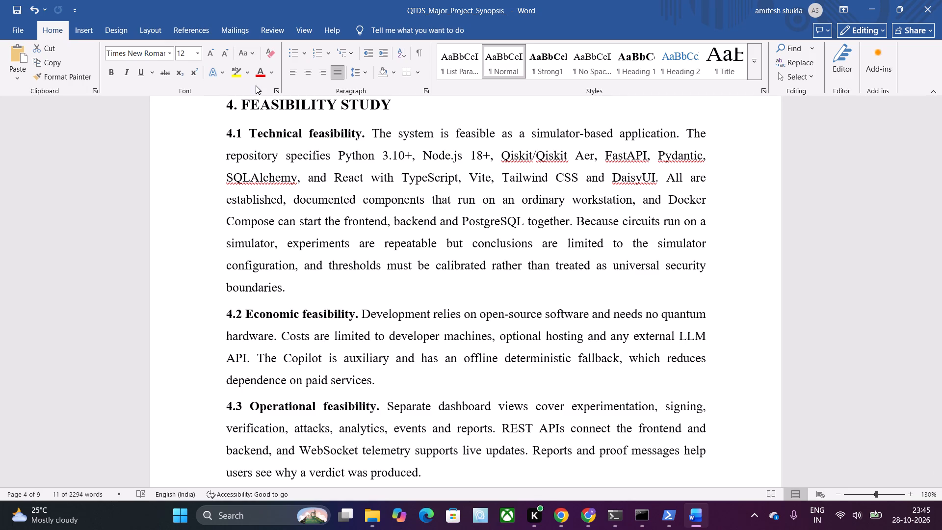
Add a run of trailing spaces after the "4. FEASIBILITY STUDY" heading text.
click(268, 123)
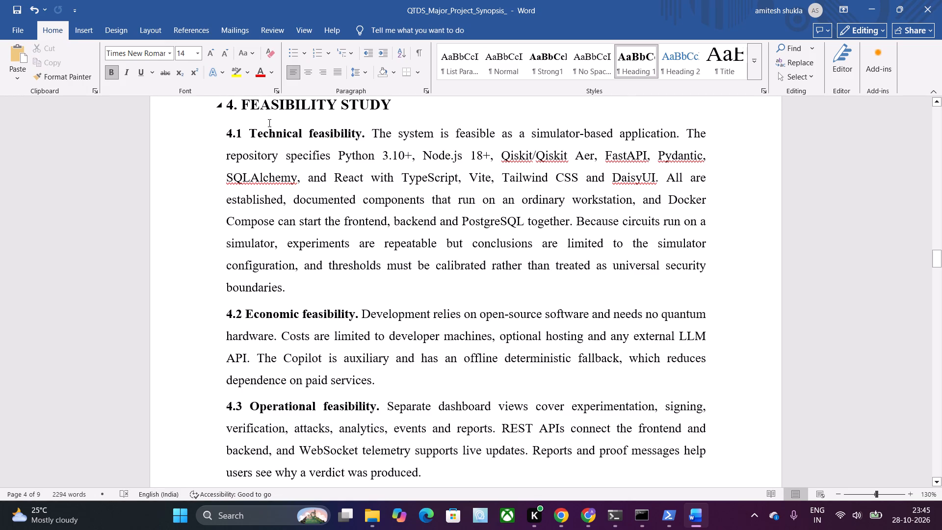
click(392, 105)
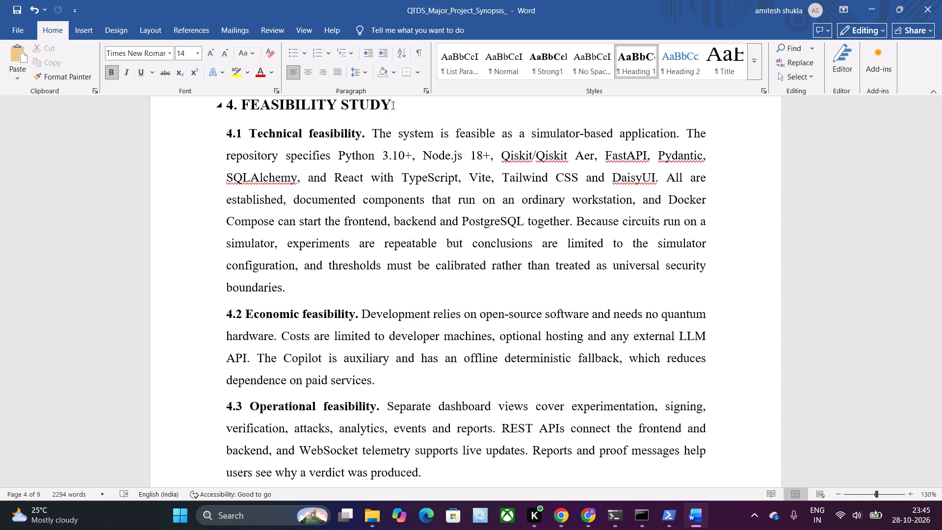
key(space)
key(space)
key(space)
key(space)
key(space)
key(space)
key(space)
key(space)
key(space)
key(space)
key(space)
key(space)
key(space)
key(space)
key(space)
key(space)
key(space)
key(space)
key(space)
key(space)
key(space)
key(space)
key(space)
key(space)
key(space)
key(space)
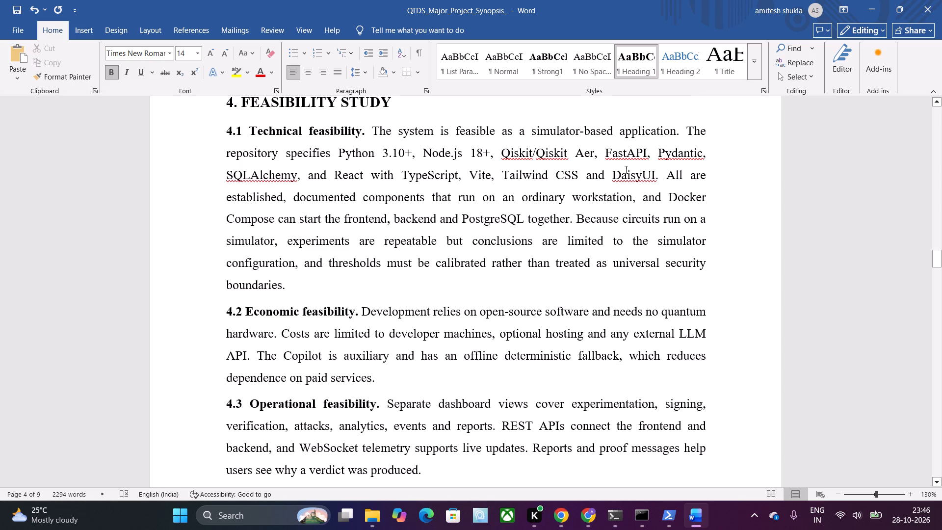
Delete the sentence "Exact dates should follow departmental milestones and supervisor feedback." from the 4.4 Schedule feasibility paragraph.
scroll(550, 200, down, 1)
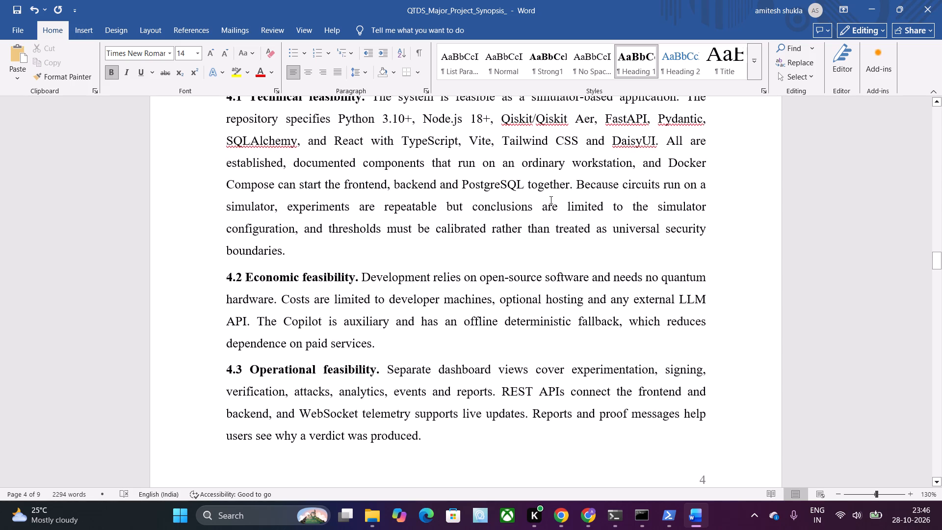
scroll(550, 200, down, 3)
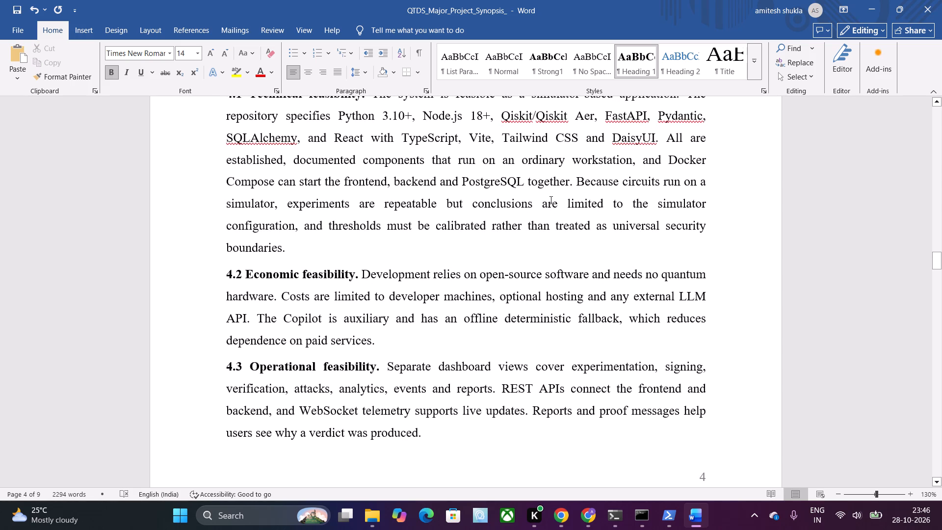
scroll(550, 200, down, 2)
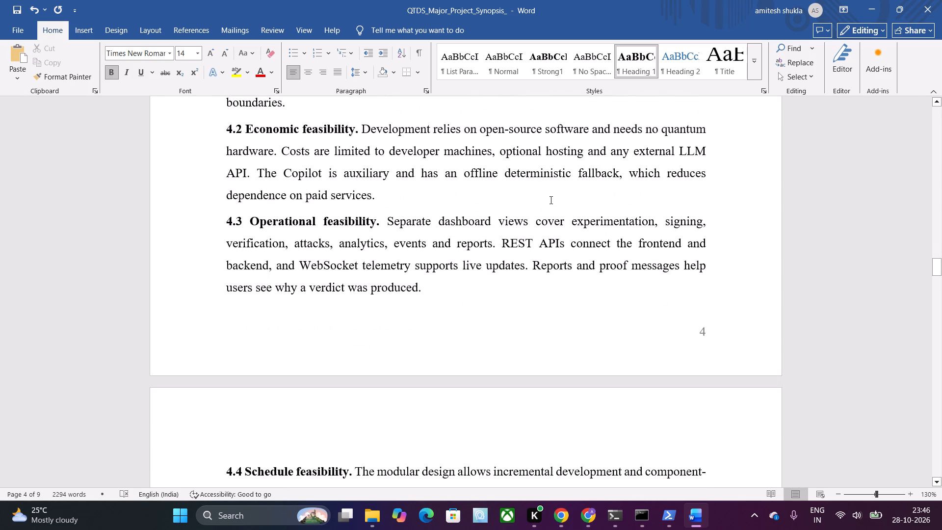
scroll(550, 200, down, 3)
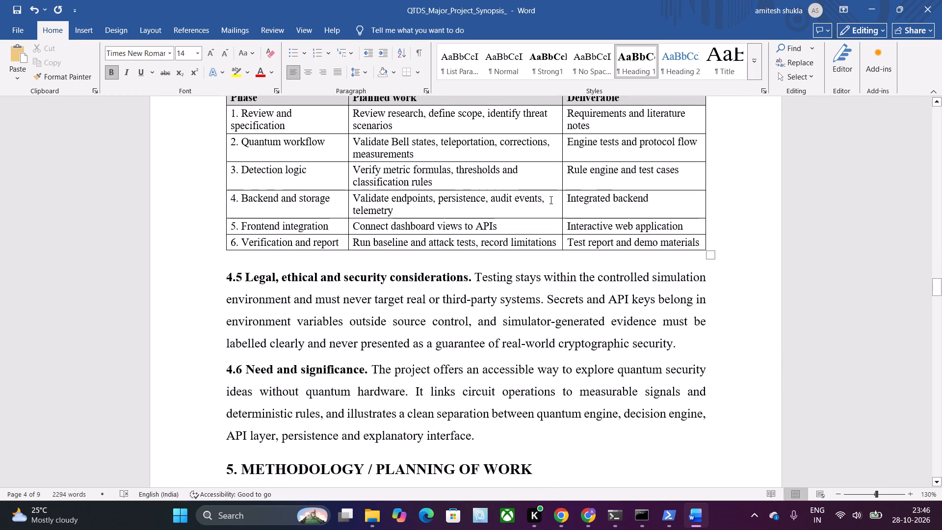
scroll(550, 200, up, 3)
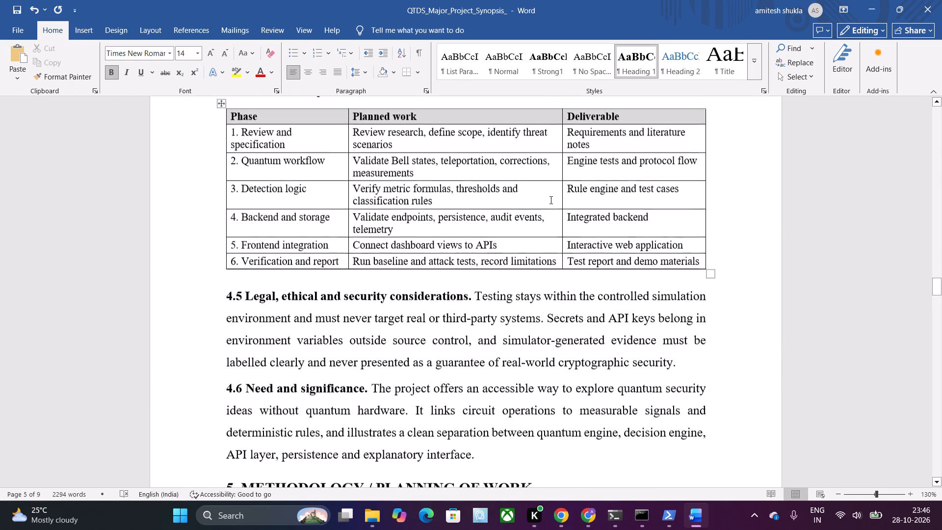
scroll(550, 200, up, 1)
scroll(550, 200, left, 1)
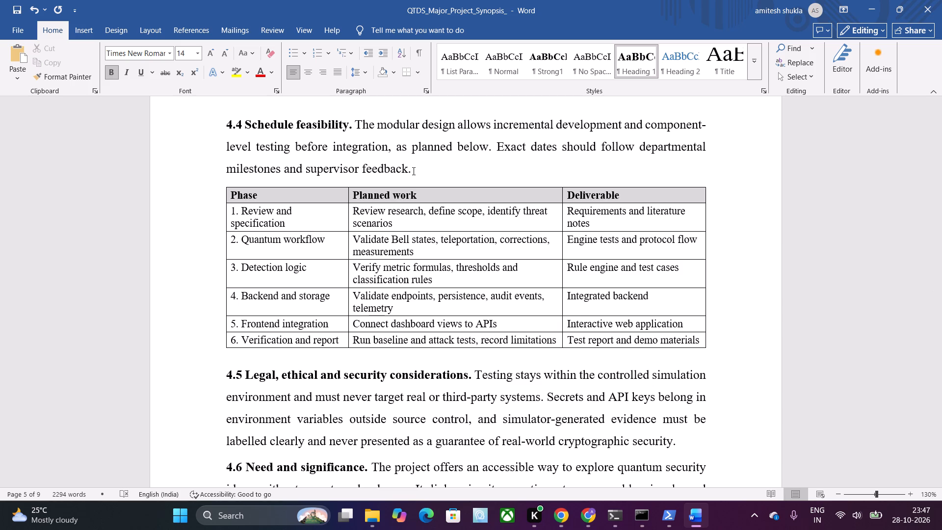
drag(412, 170, 418, 140)
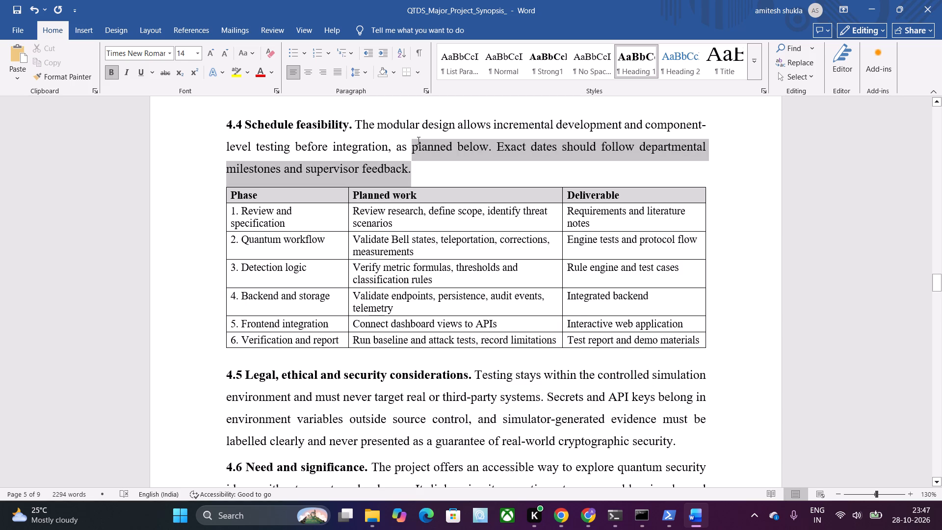
drag(418, 140, 499, 151)
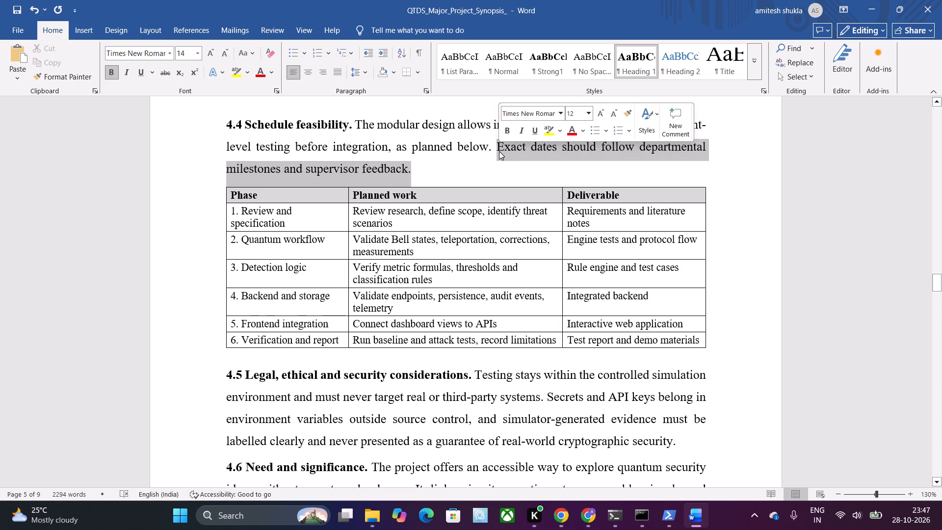
key(BackSpace)
key(BackSpace)
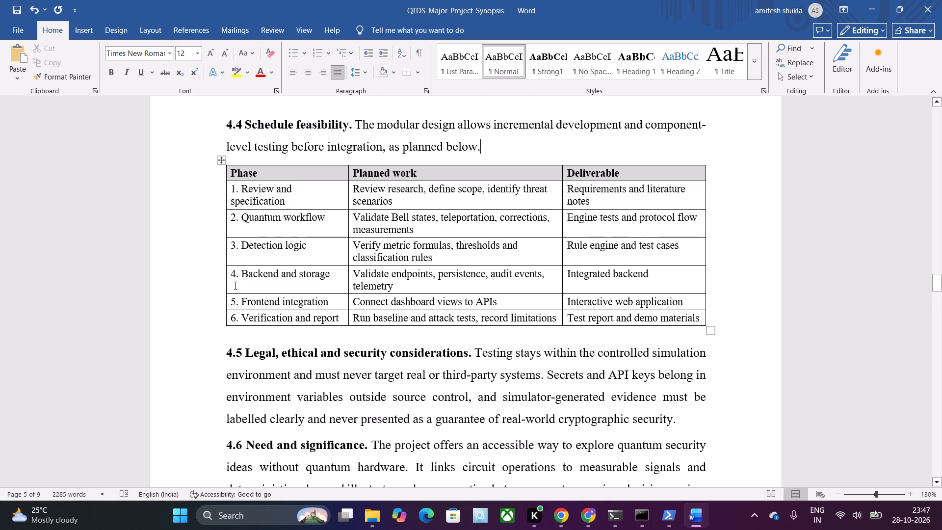
Remove the numbers "1." and "2." from the Review and specification and Quantum workflow entries in the schedule table's Phase column.
click(237, 191)
click(237, 191)
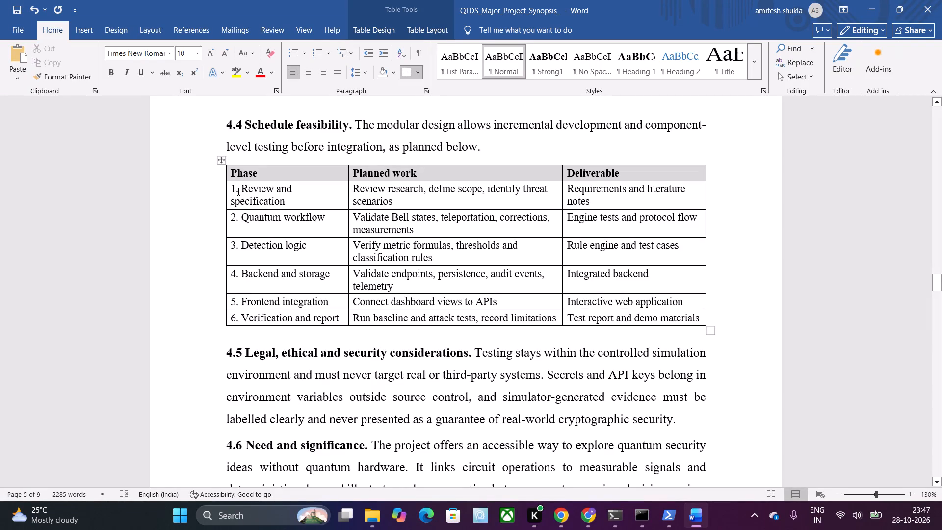
key(BackSpace)
key(BackSpace)
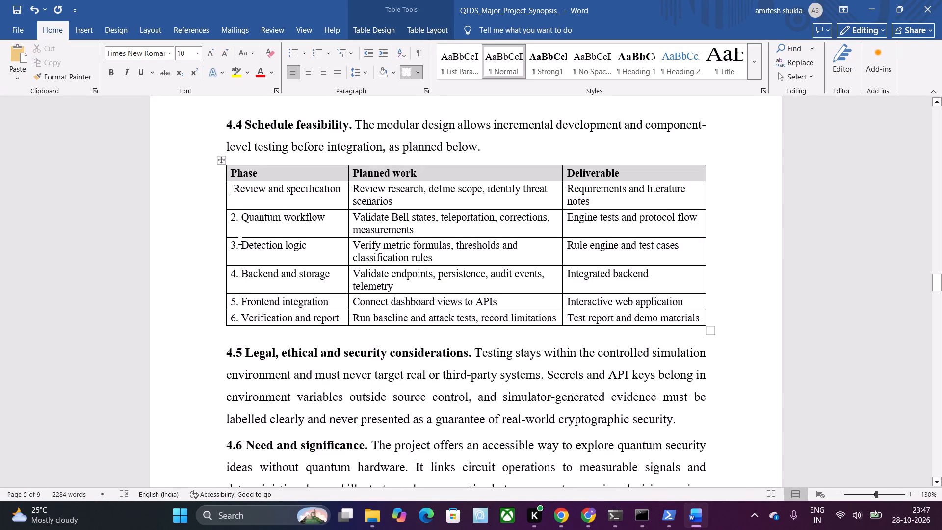
click(237, 224)
key(BackSpace)
key(BackSpace)
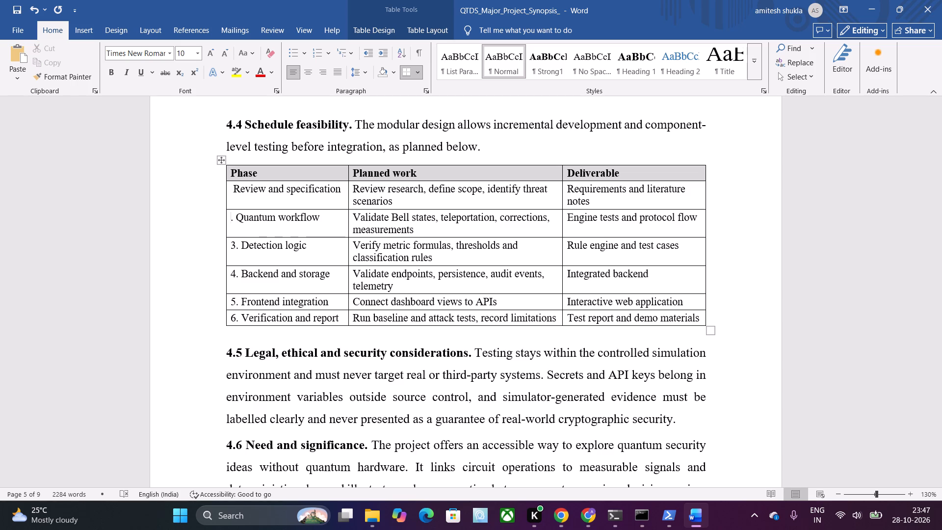
key(Right)
key(Return)
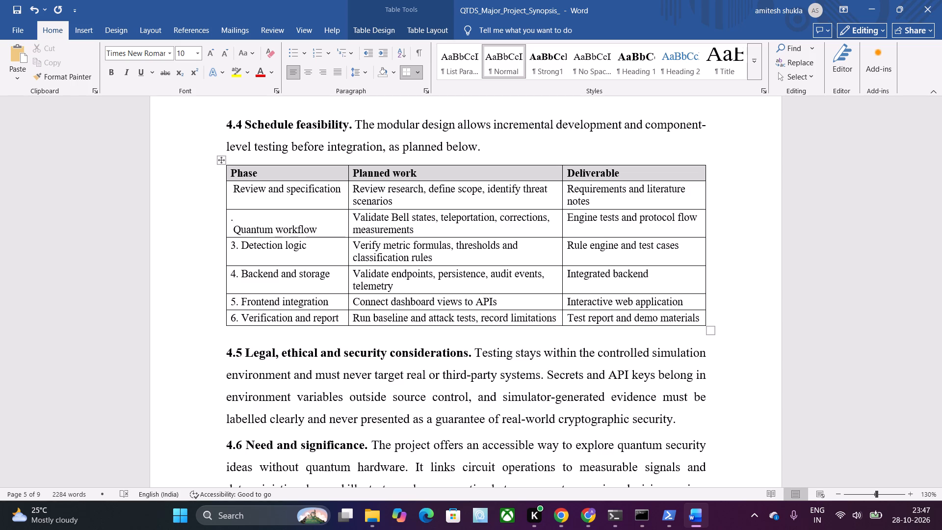
key(BackSpace)
key(BackSpace)
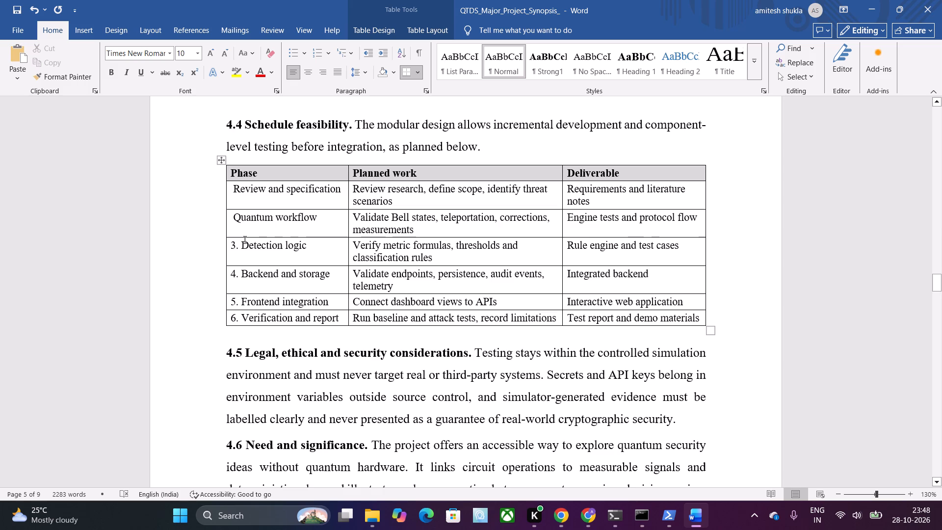
Look back over the Literature Survey and Feasibility Study sections to check their numbered subsections and the schedule table.
scroll(244, 239, down, 2)
scroll(244, 239, up, 1)
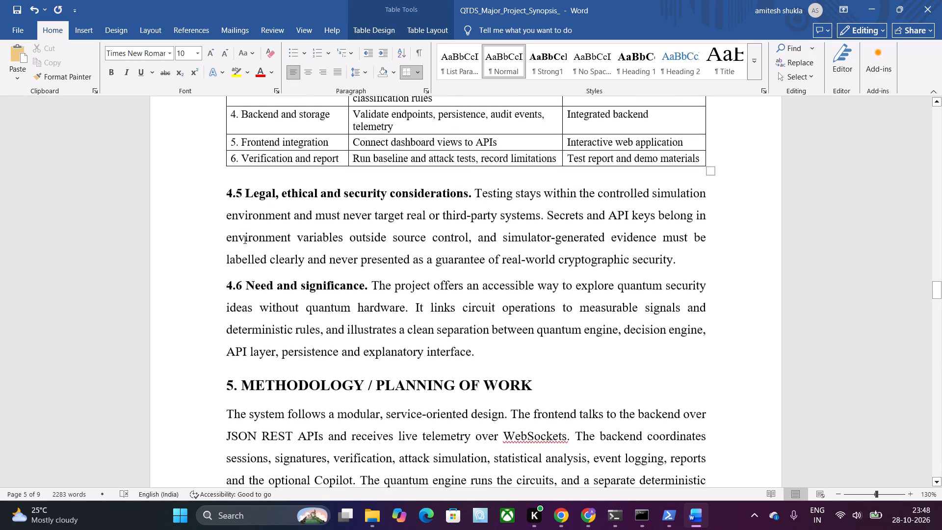
scroll(244, 239, up, 3)
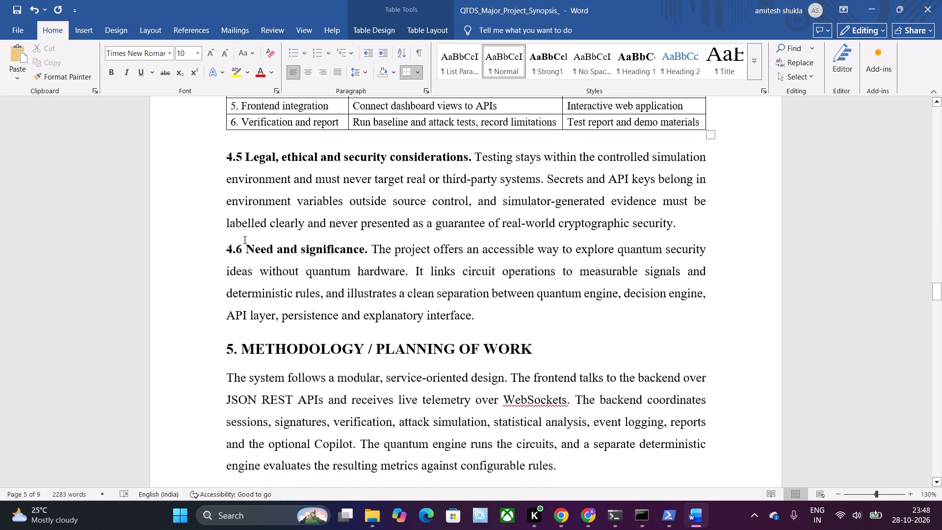
scroll(244, 239, up, 2)
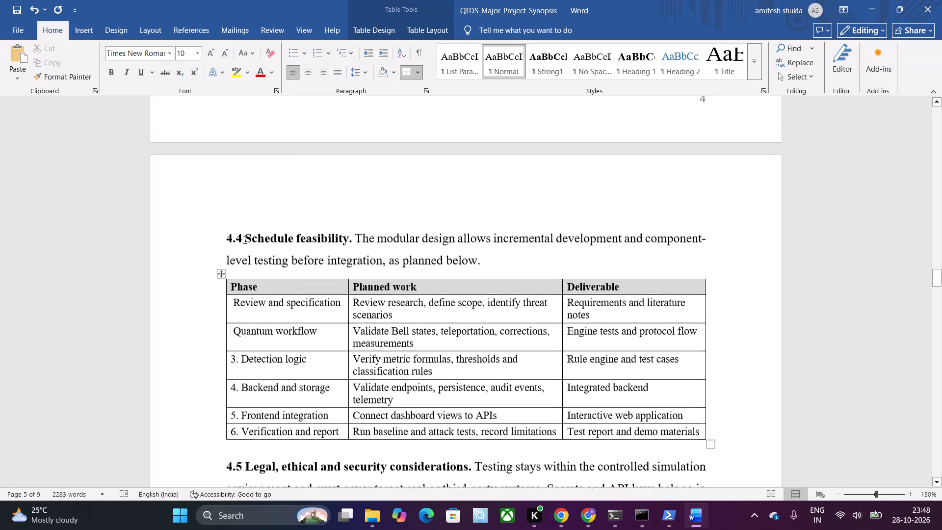
scroll(244, 239, up, 2)
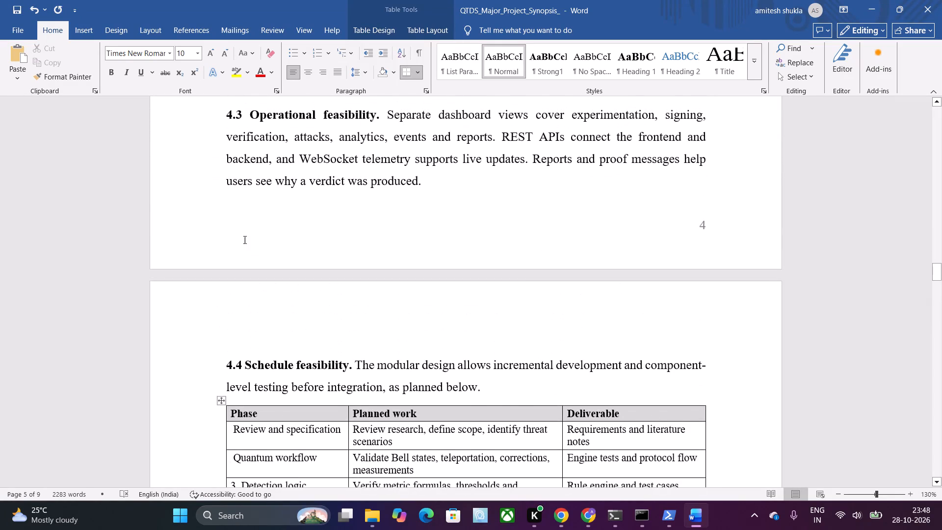
scroll(244, 239, up, 6)
scroll(244, 239, down, 1)
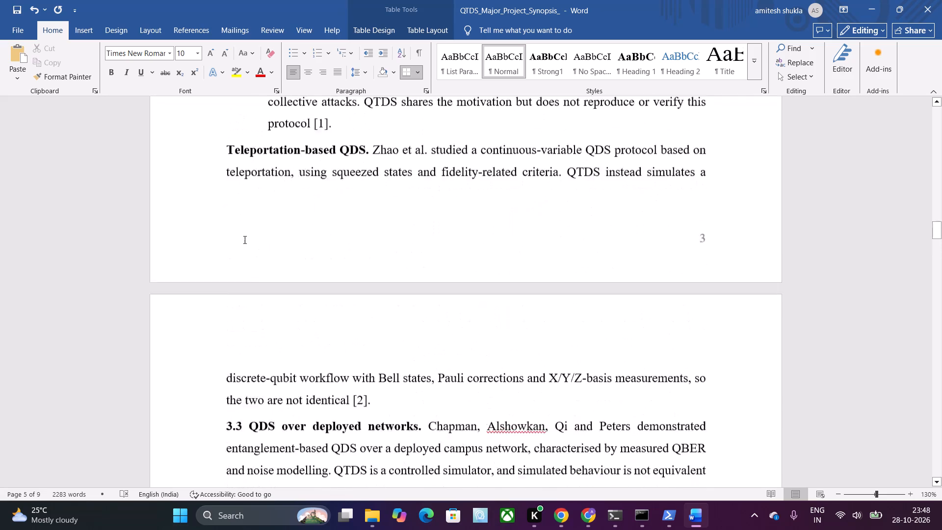
scroll(244, 239, down, 2)
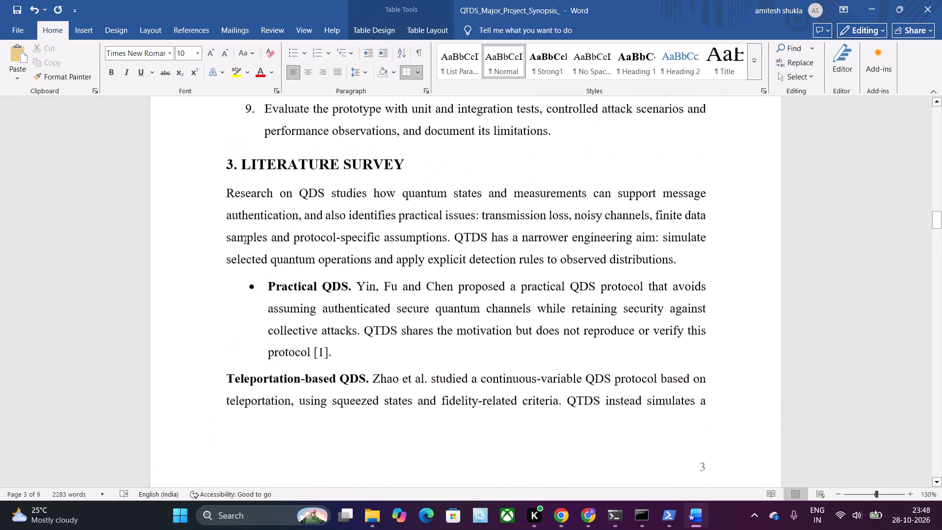
scroll(244, 239, down, 2)
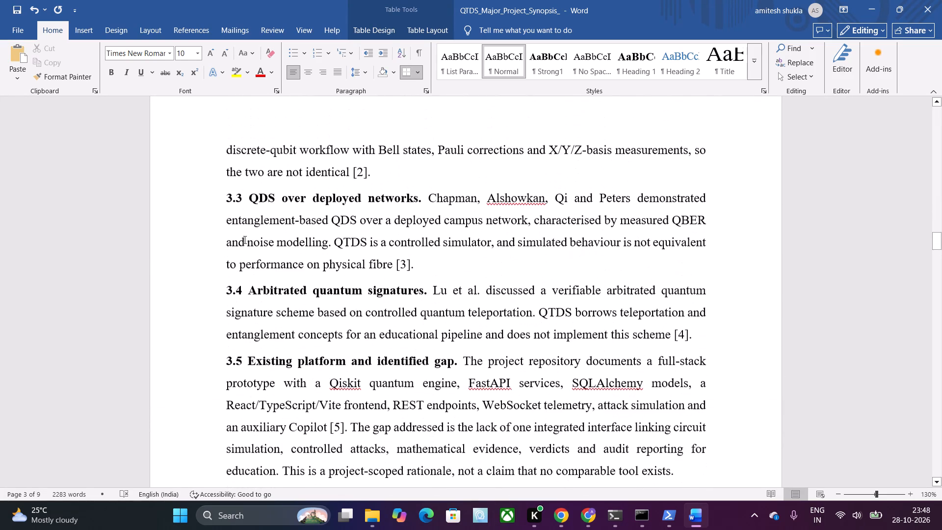
scroll(244, 239, down, 2)
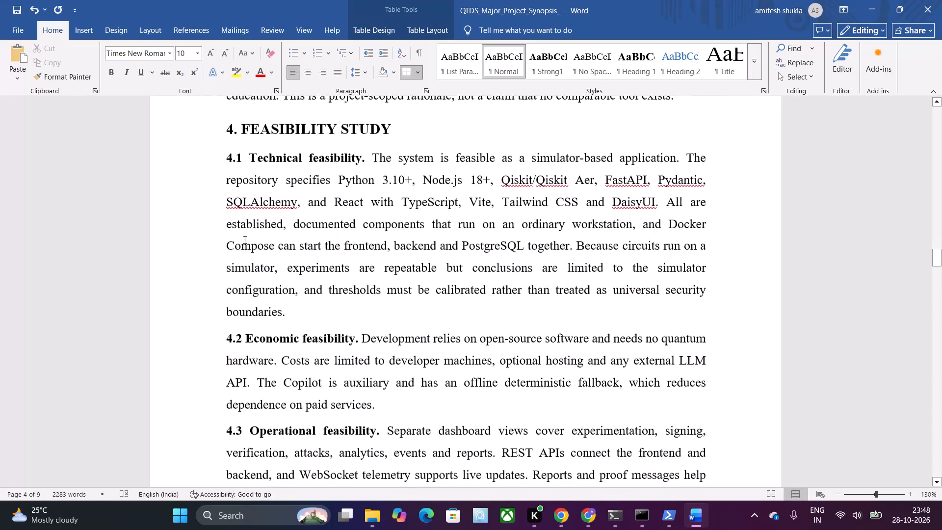
Capitalize the word "feasibility" in the 4.1 subsection title so it reads "Technical Feasibility.".
scroll(244, 239, down, 2)
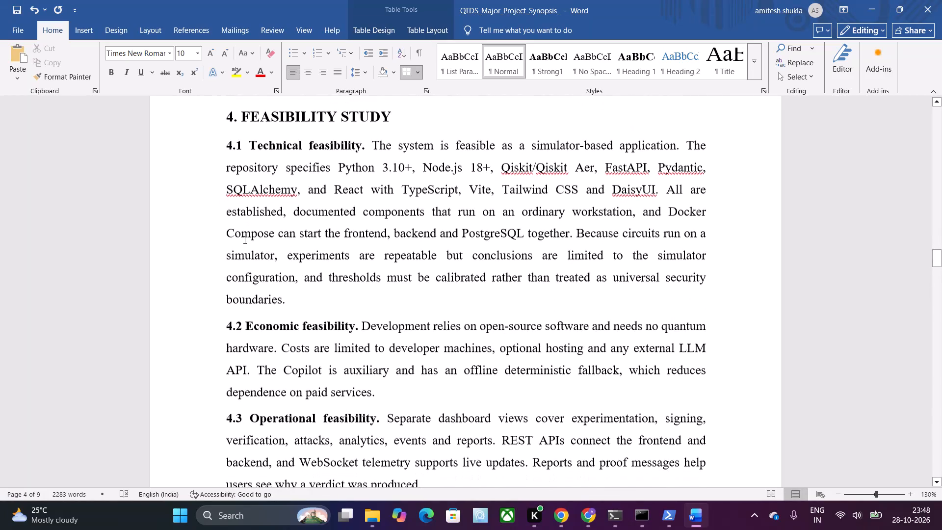
scroll(244, 239, up, 1)
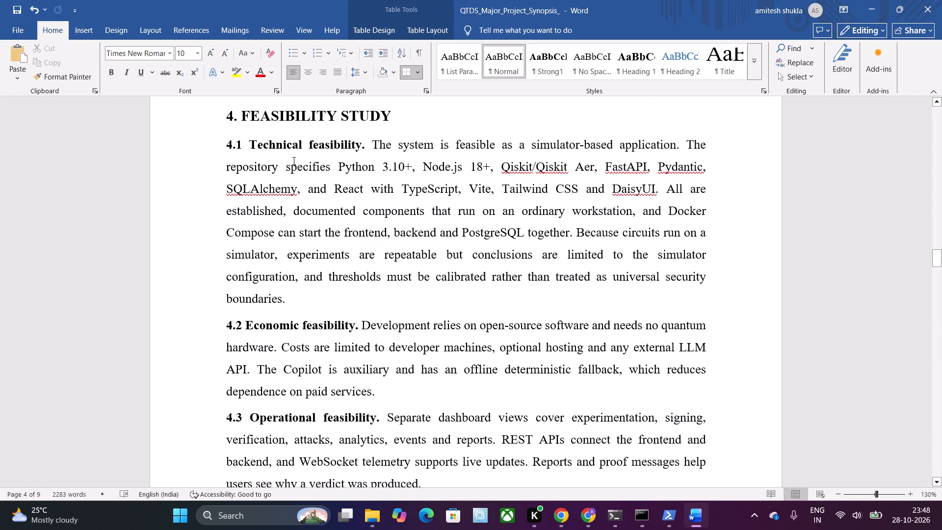
click(311, 140)
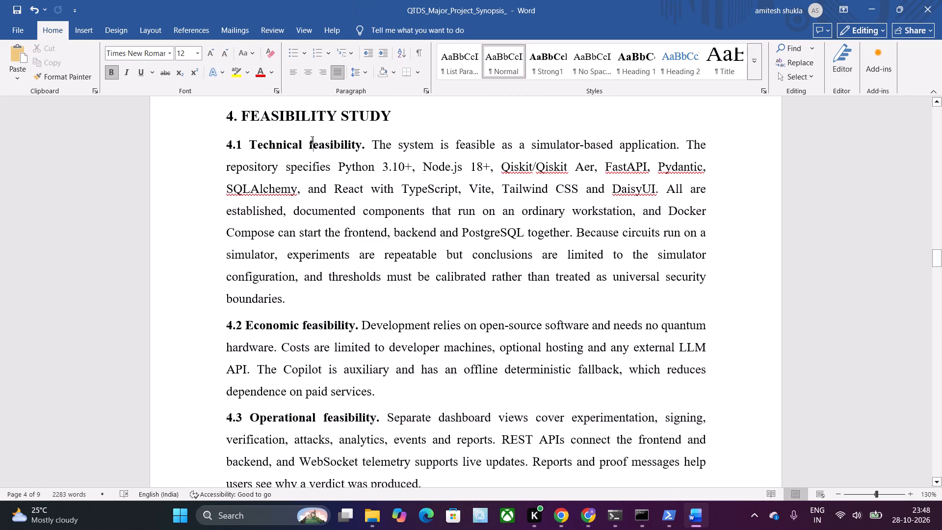
key(BackSpace)
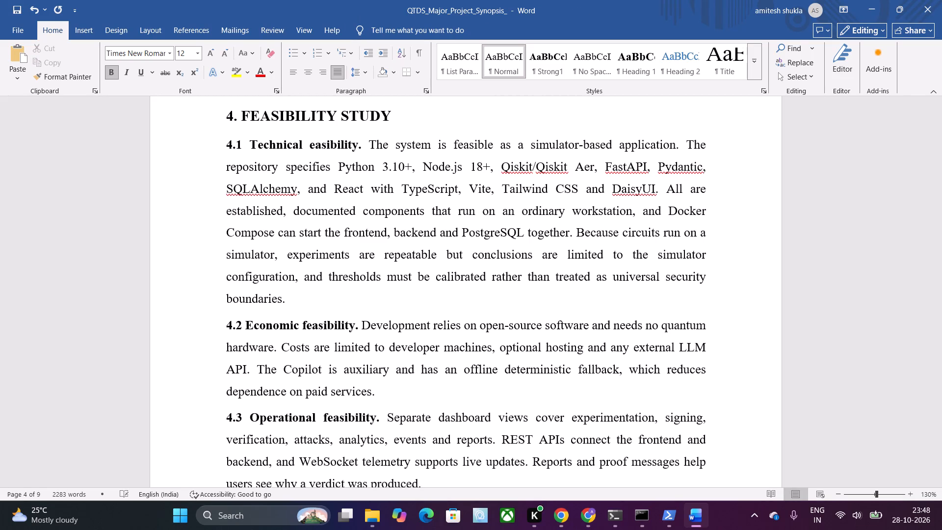
key(shift+f)
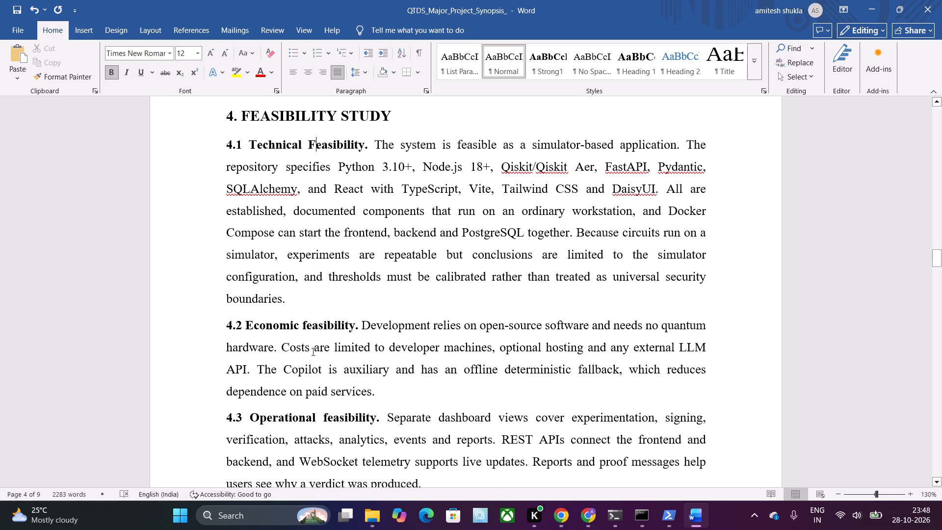
click(327, 417)
Delete "METHODOLOGY /" from the section 5 heading so it reads "5. PLANNING OF WORK".
scroll(327, 417, down, 5)
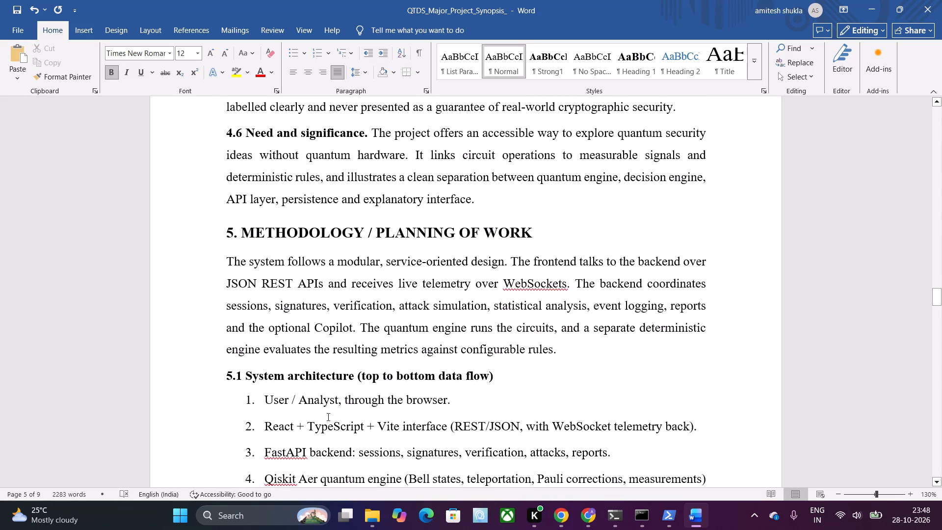
scroll(327, 417, down, 1)
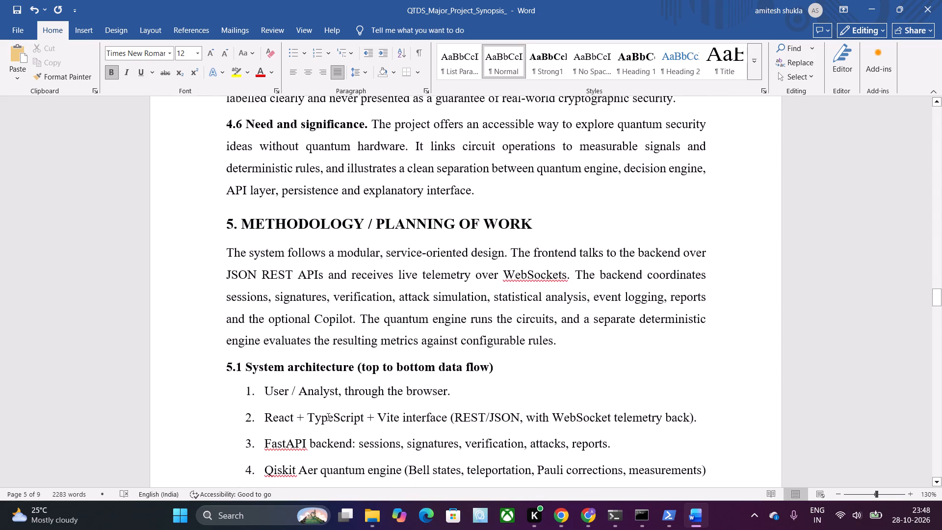
scroll(327, 417, down, 1)
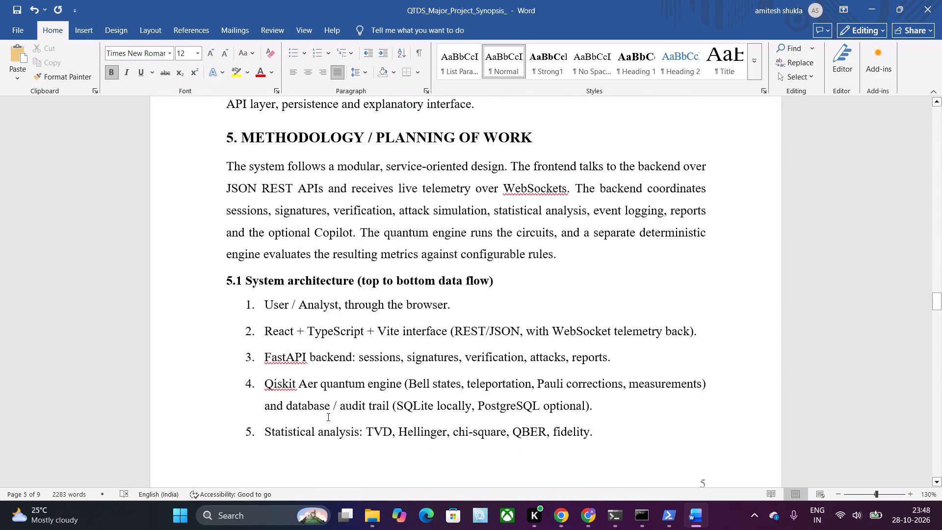
scroll(327, 417, down, 2)
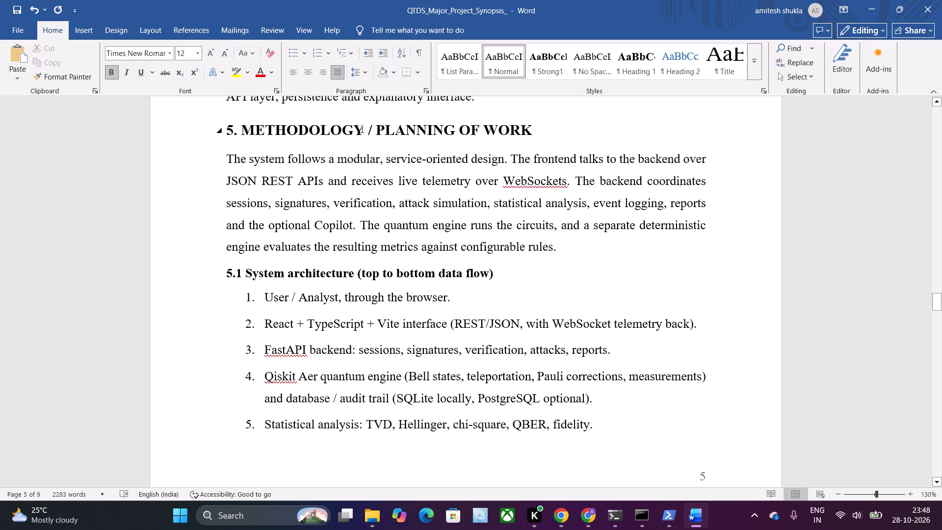
drag(366, 130, 466, 129)
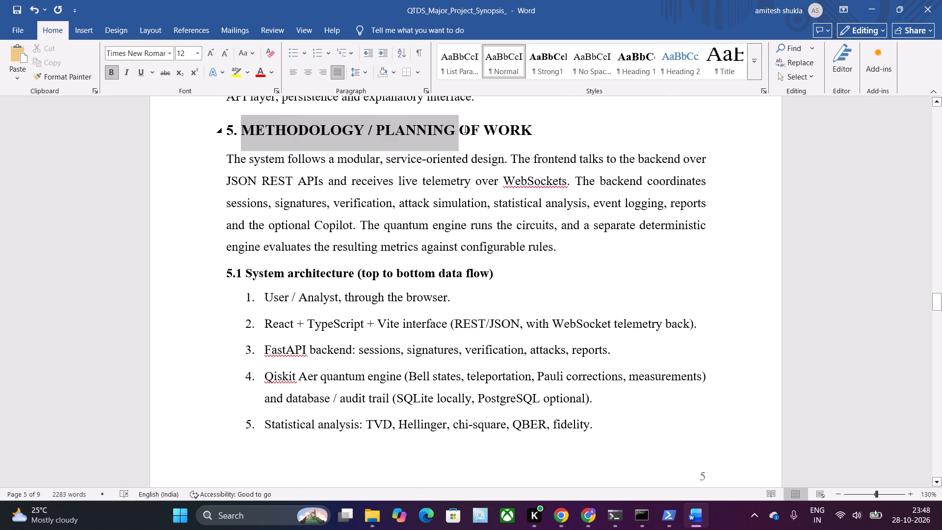
drag(466, 129, 471, 129)
click(542, 140)
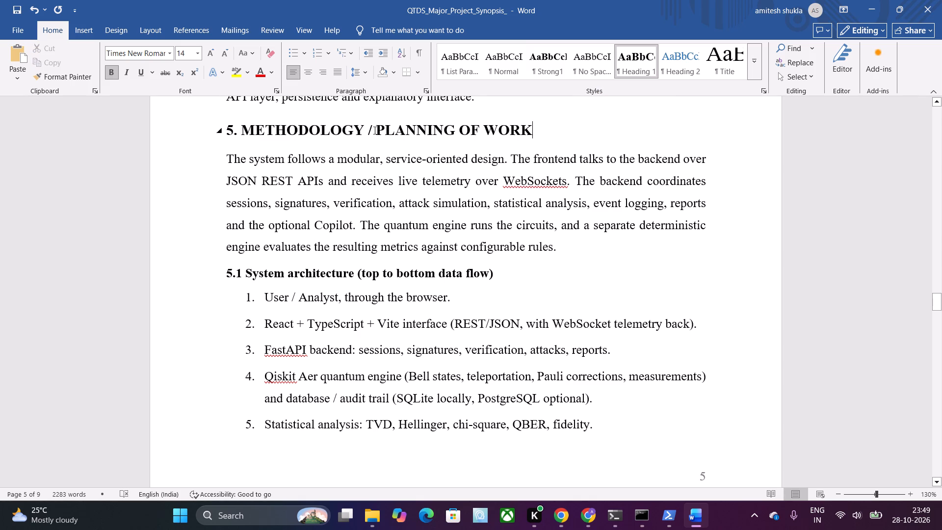
drag(374, 130, 272, 143)
key(BackSpace)
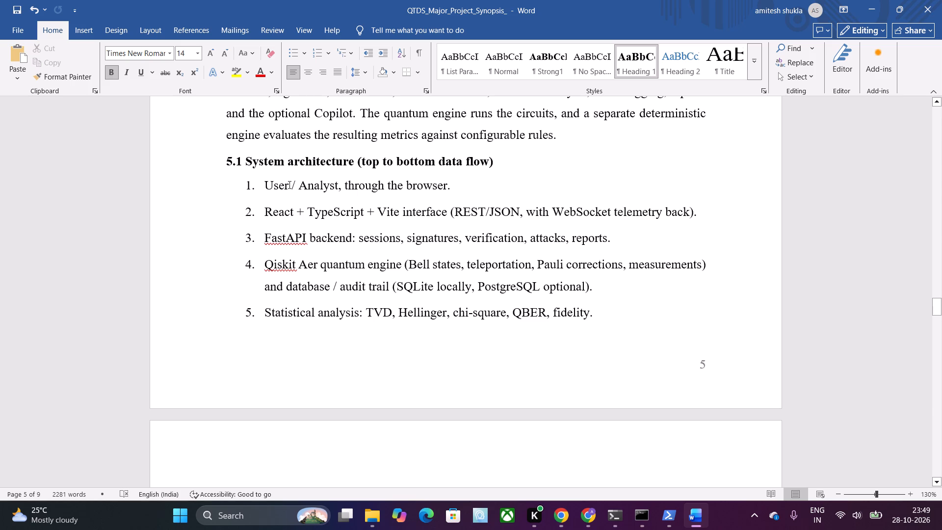
Read through the 5.1 System architecture list, the Figure 1 caption and the 5.2 End-to-end workflow list.
scroll(288, 184, down, 1)
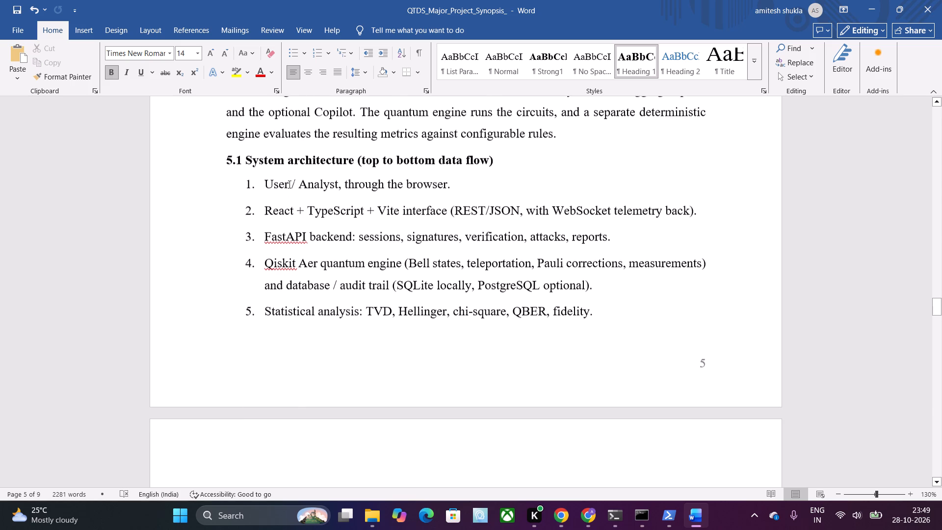
scroll(288, 184, down, 3)
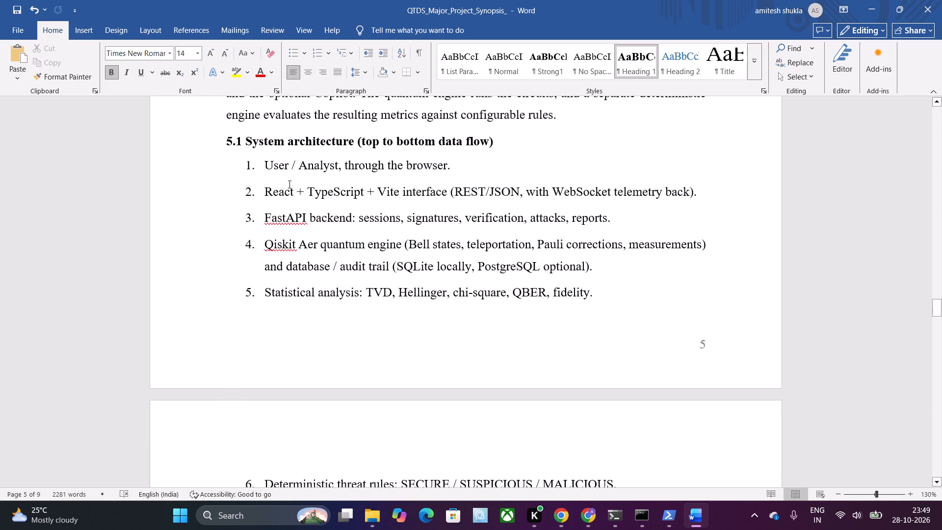
scroll(288, 184, down, 2)
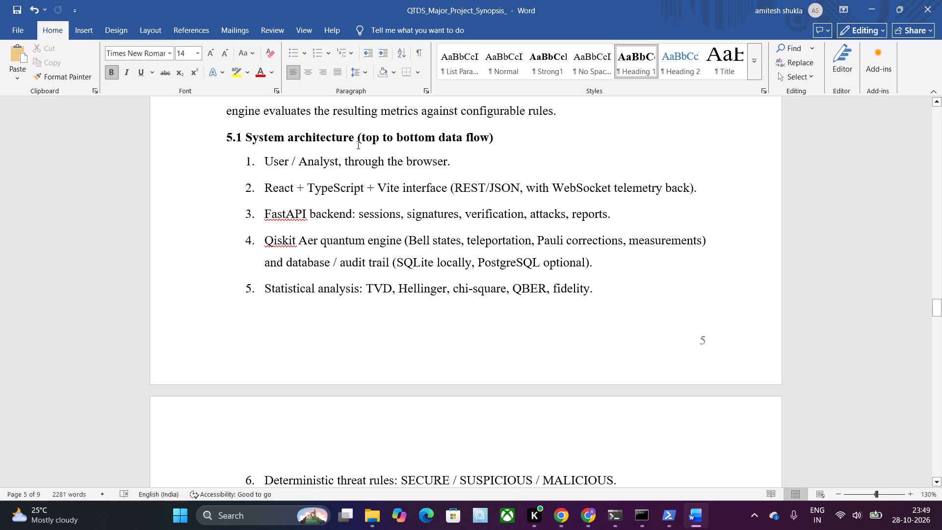
scroll(357, 145, down, 2)
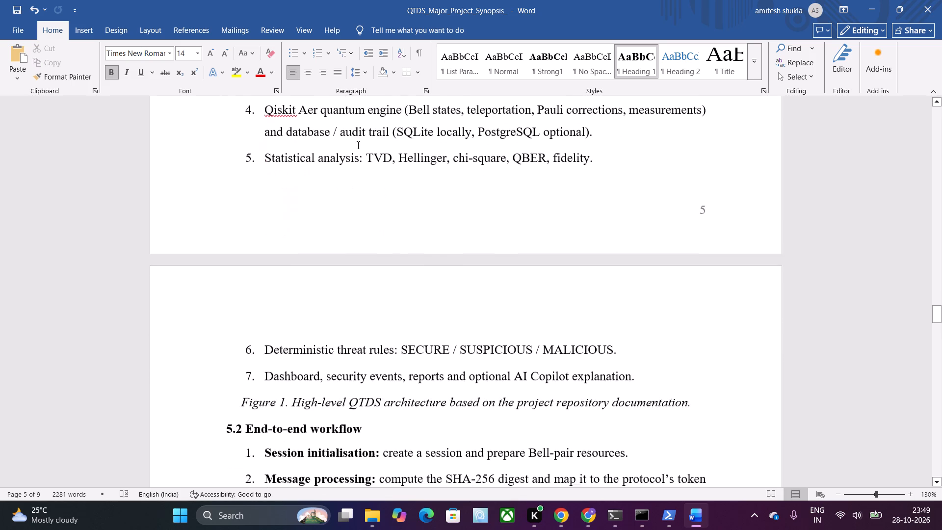
scroll(357, 145, down, 2)
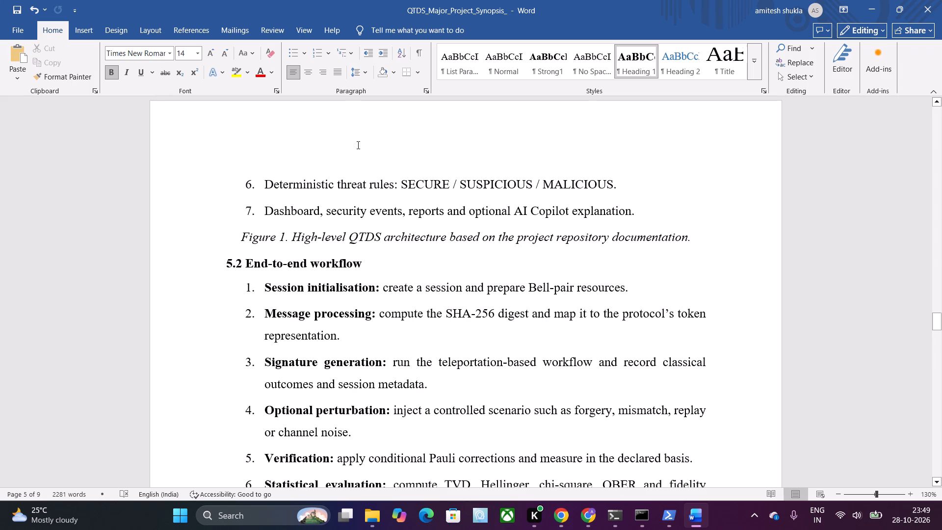
scroll(278, 225, down, 1)
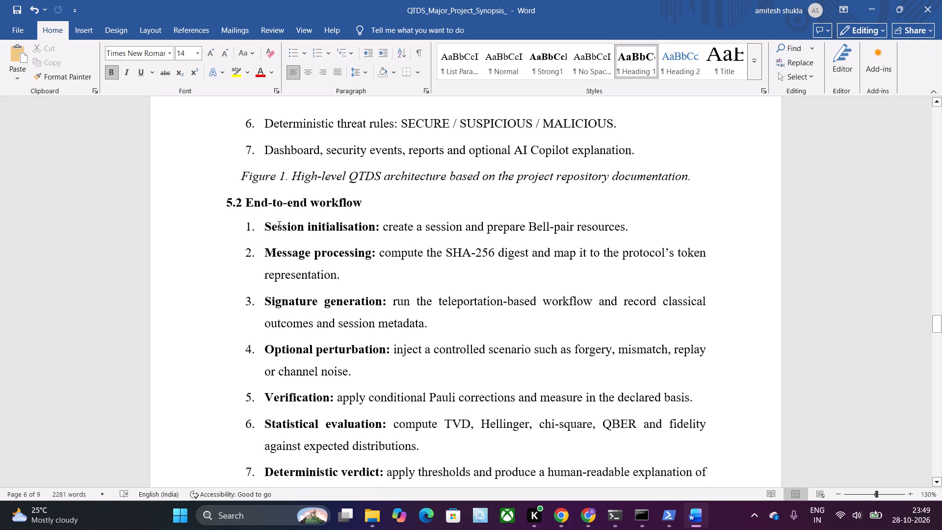
scroll(278, 225, down, 1)
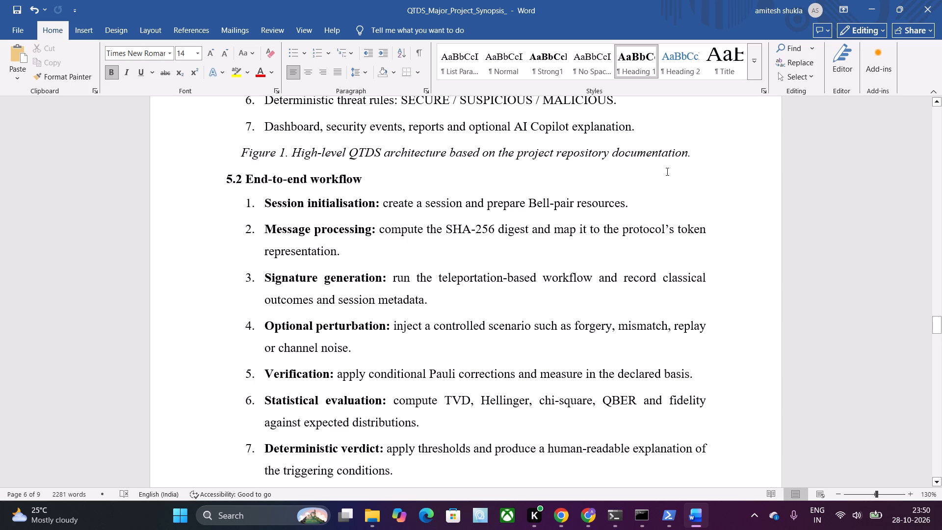
click(694, 153)
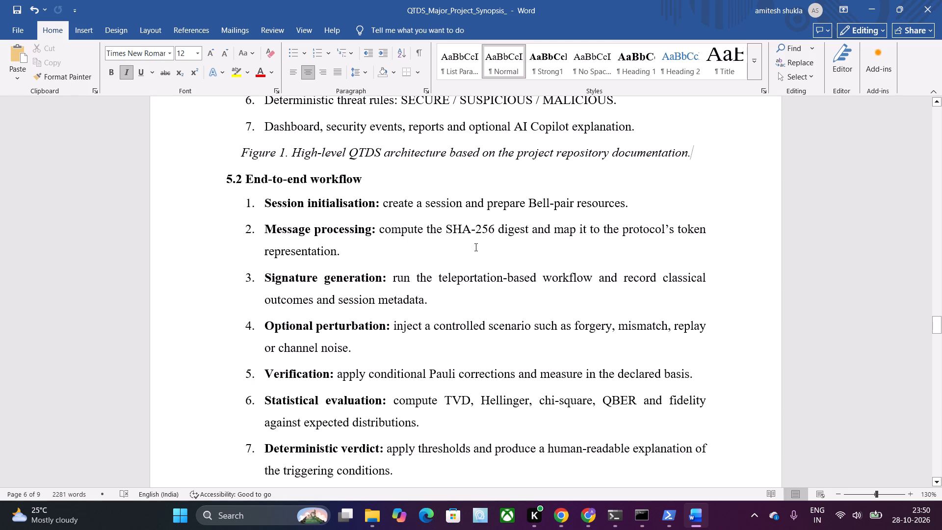
Go back to the 4.4 Schedule feasibility table and check its Phase, Planned work and Deliverable entries.
scroll(475, 247, up, 1)
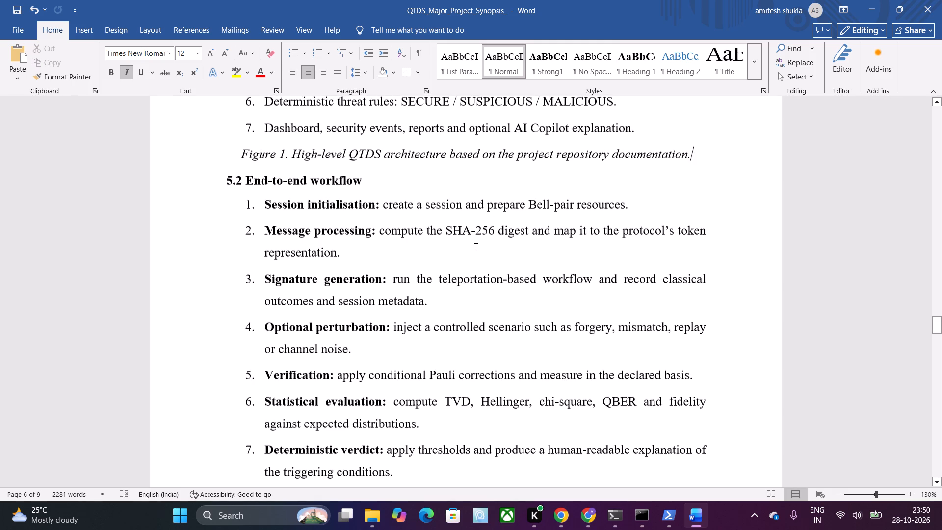
scroll(475, 247, up, 3)
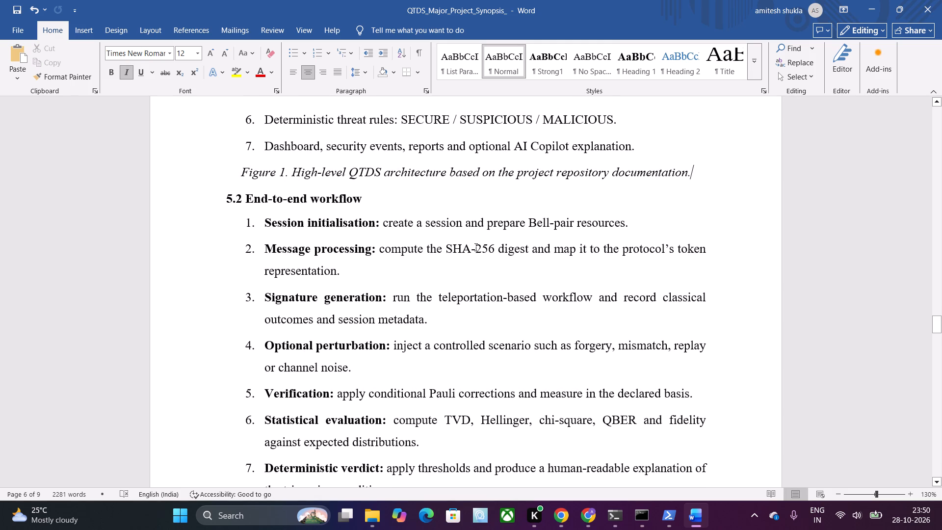
scroll(475, 247, up, 4)
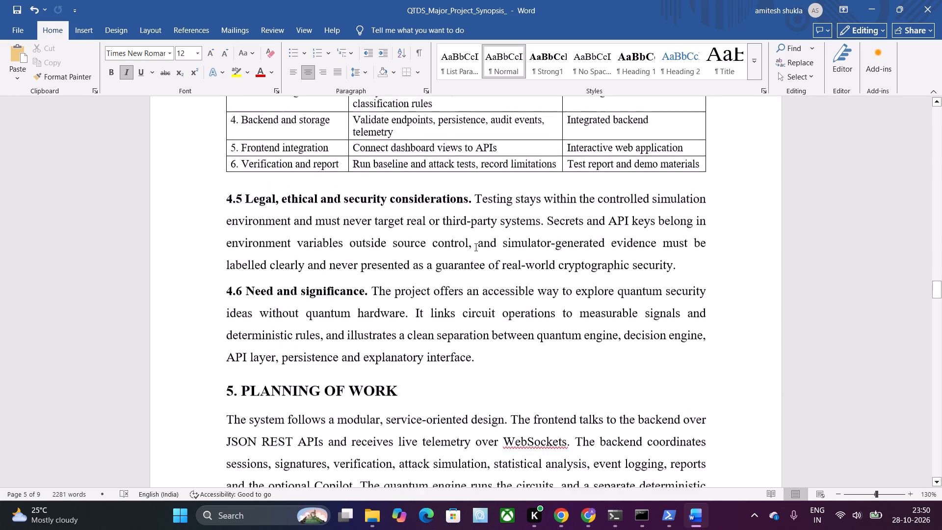
scroll(475, 247, up, 1)
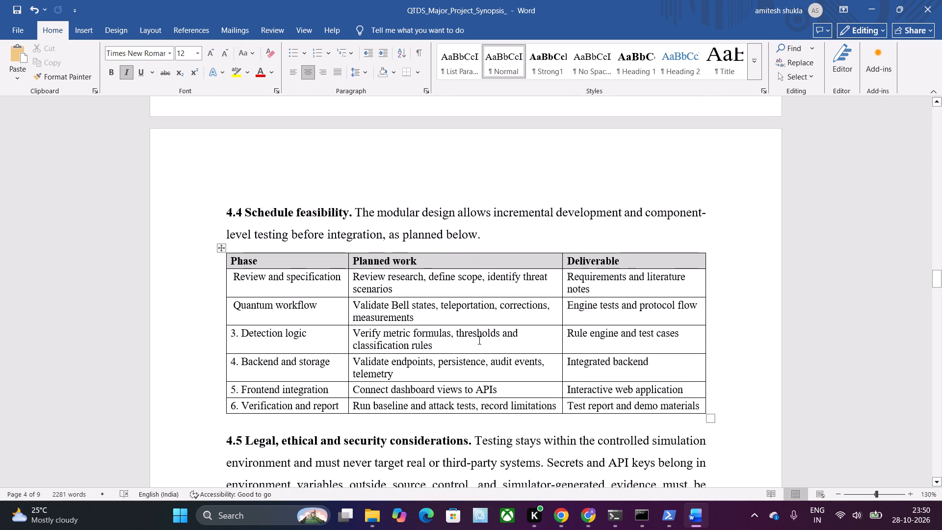
click(708, 422)
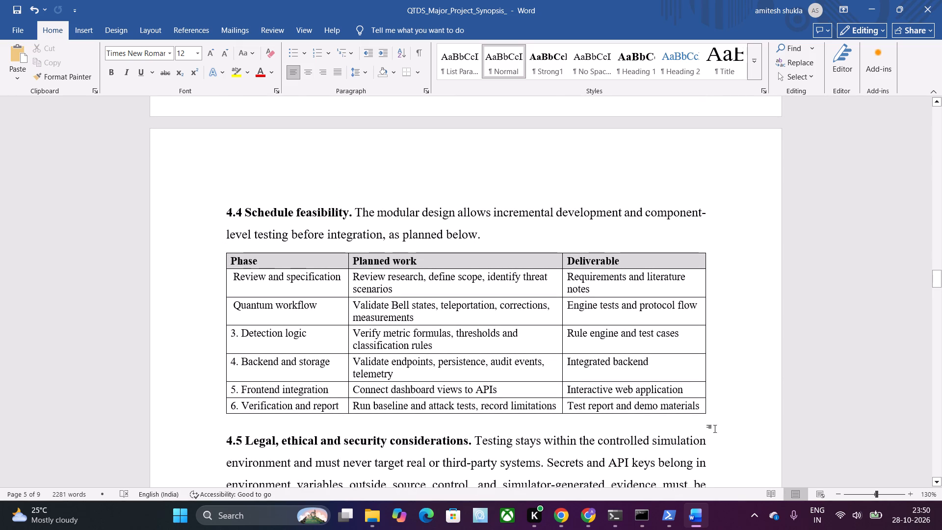
click(710, 392)
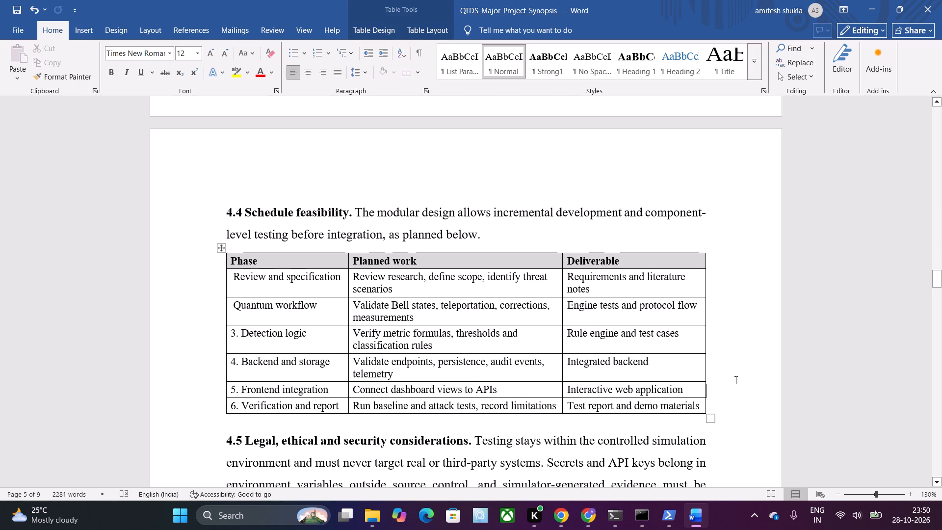
click(754, 395)
Review the document from subsection 4.5 through the 5.3 Threat detection metrics table and the example parameters paragraph below it.
scroll(754, 395, down, 1)
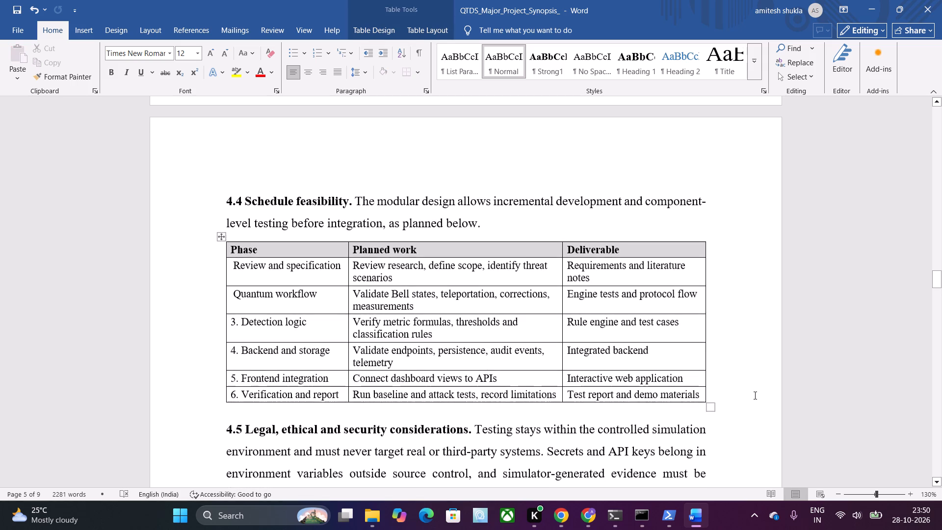
scroll(754, 395, down, 3)
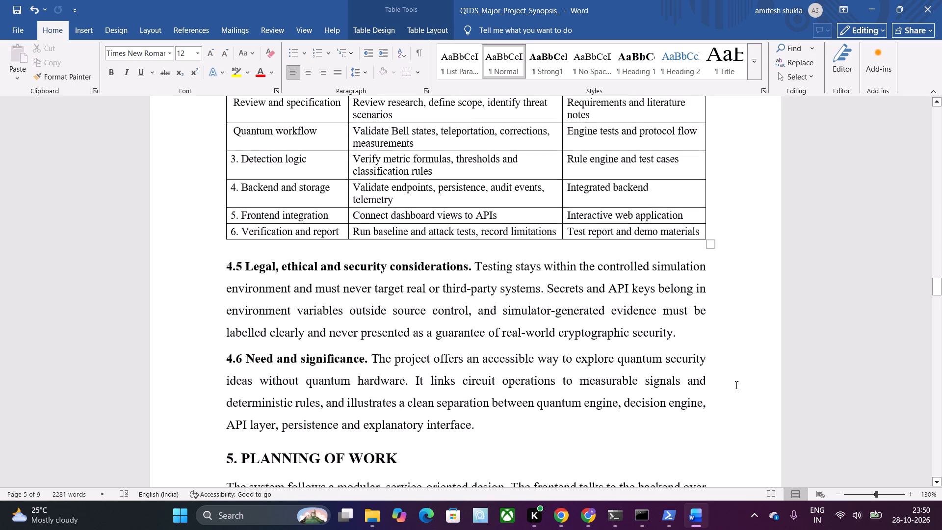
scroll(735, 385, down, 4)
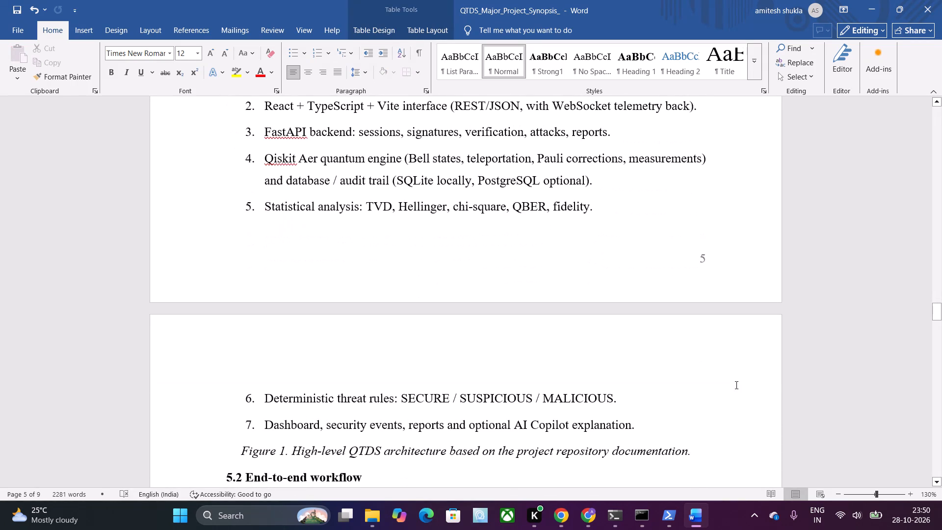
scroll(735, 385, down, 1)
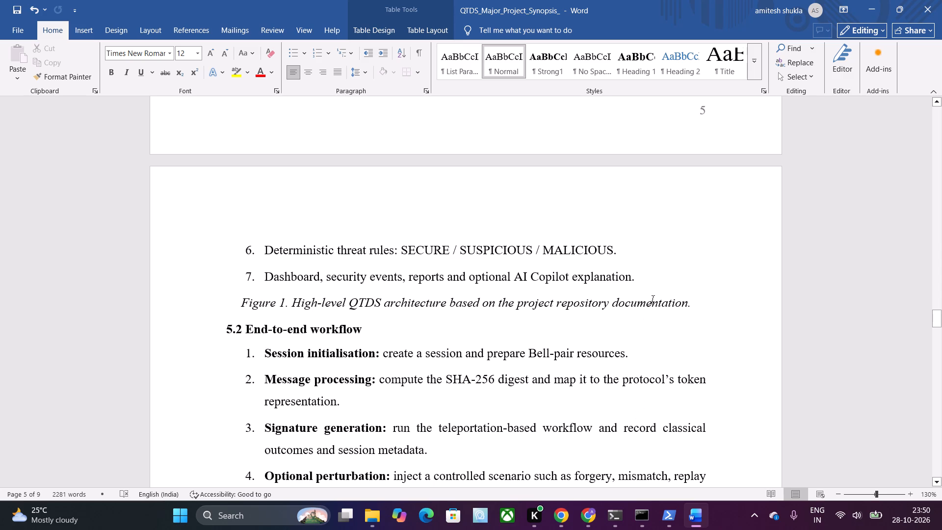
scroll(652, 298, down, 2)
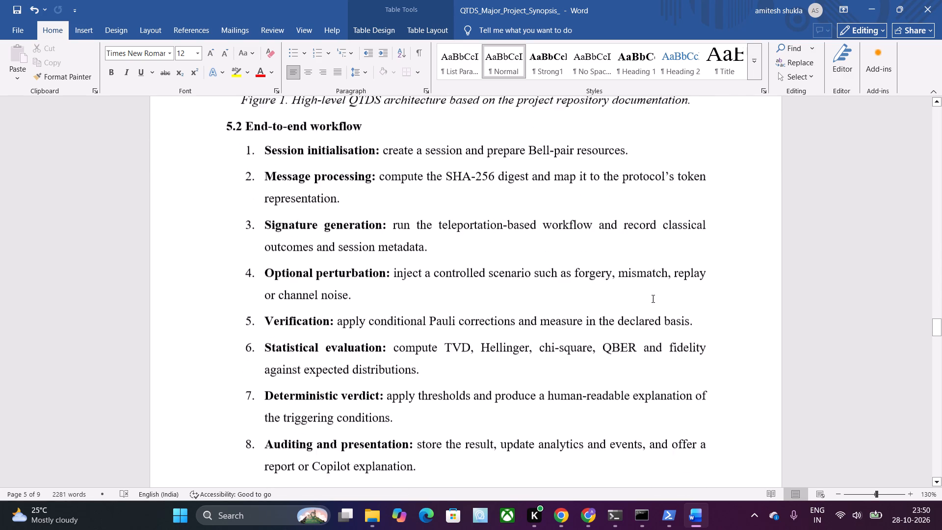
scroll(652, 298, down, 3)
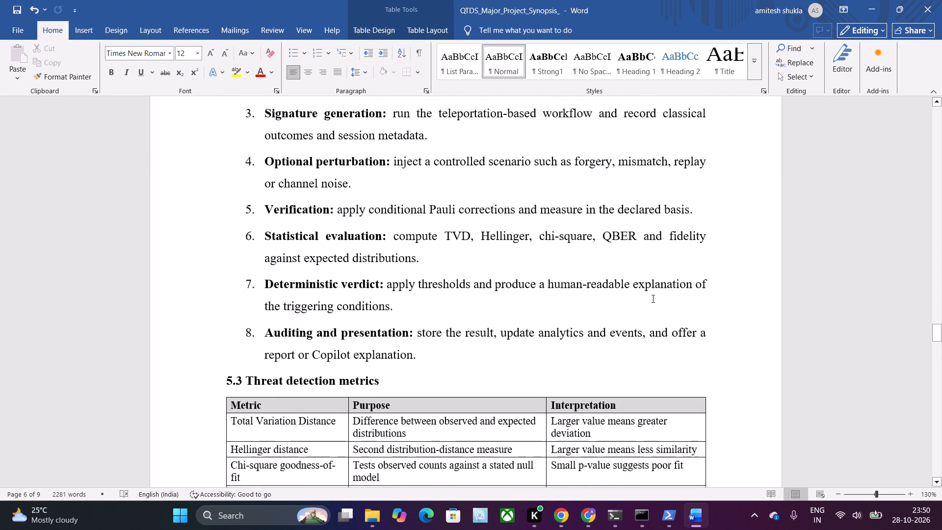
scroll(652, 298, down, 3)
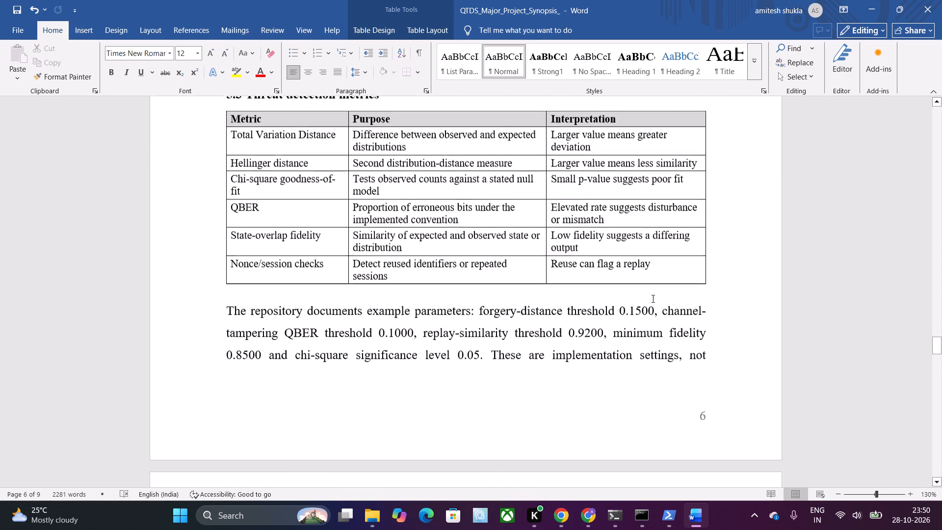
scroll(652, 298, down, 2)
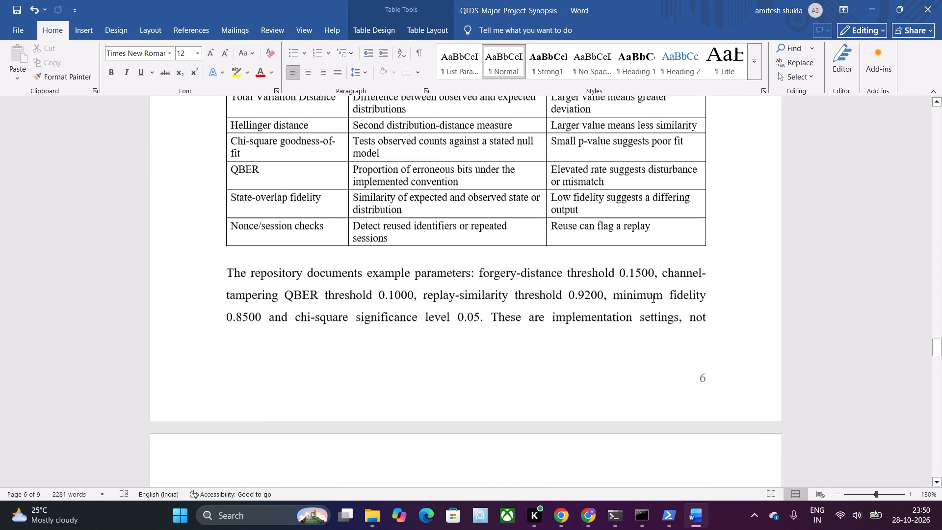
scroll(652, 298, down, 1)
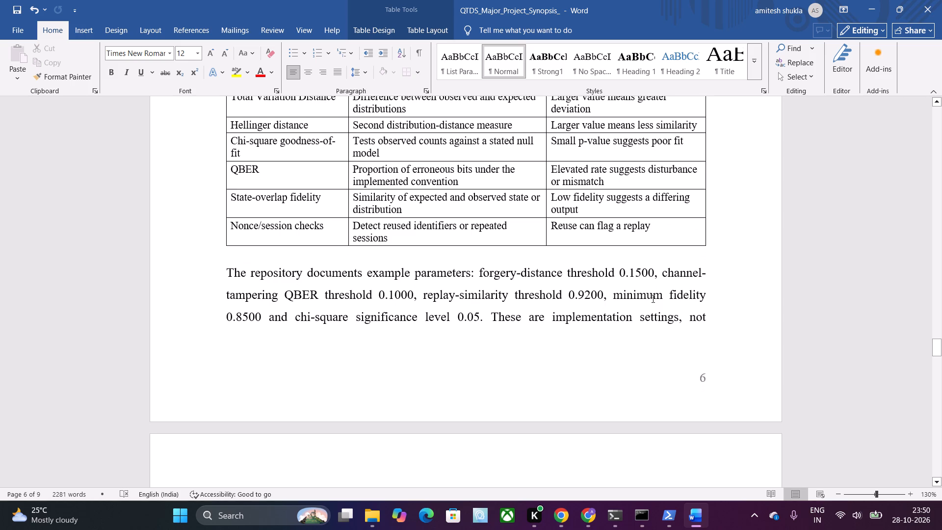
Start a new line below the 5.3 Threat detection metrics heading with the words "A Threat Detection".
scroll(652, 298, right, 1)
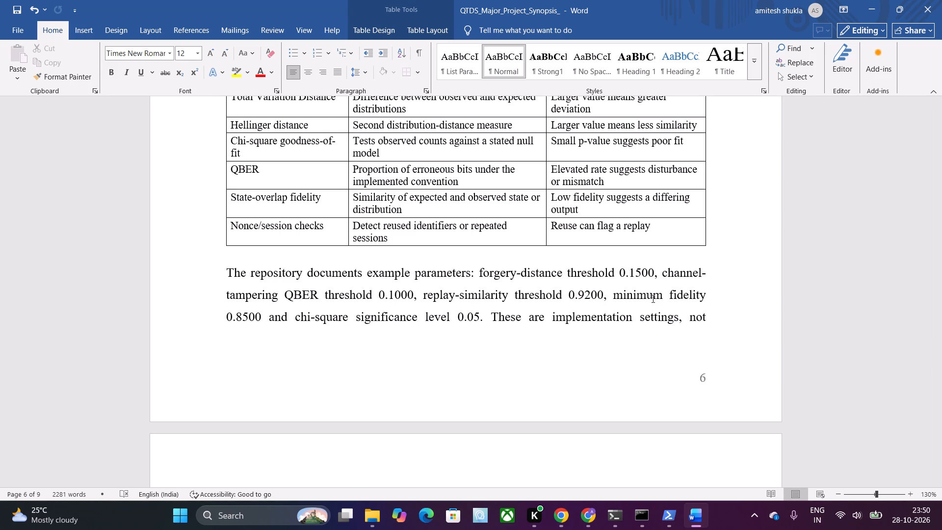
scroll(652, 298, left, 1)
scroll(652, 298, up, 1)
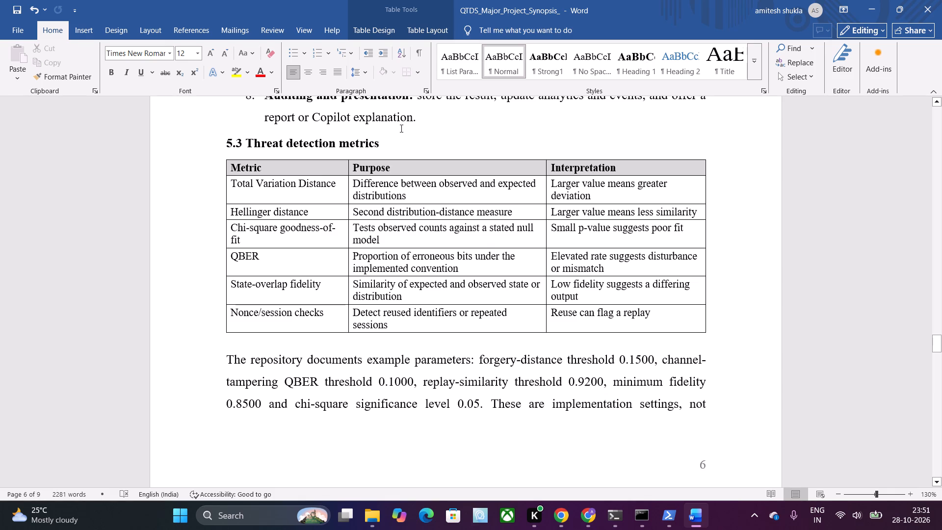
click(393, 149)
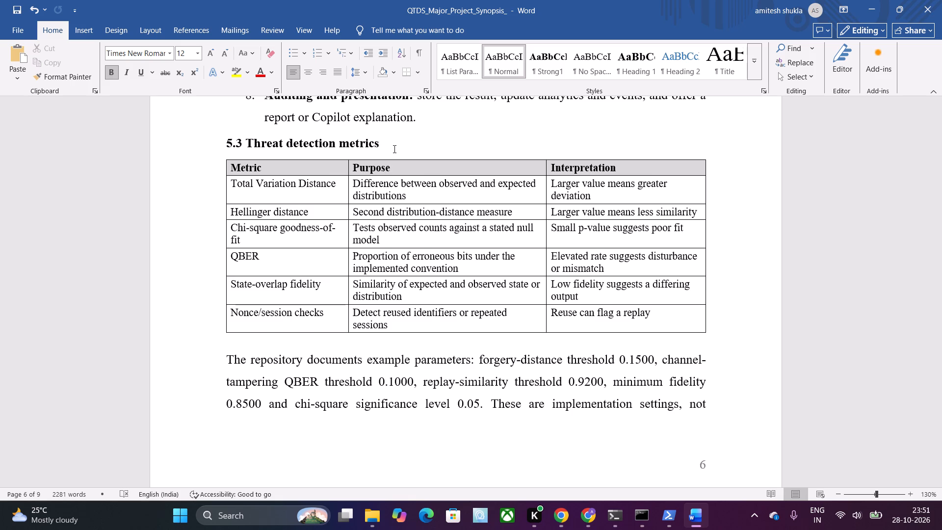
key(Return)
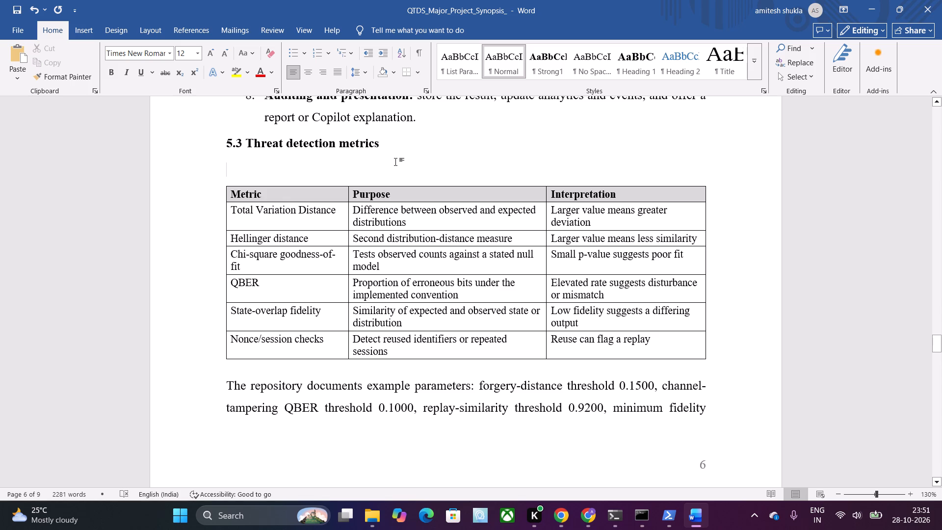
key(a)
key(space)
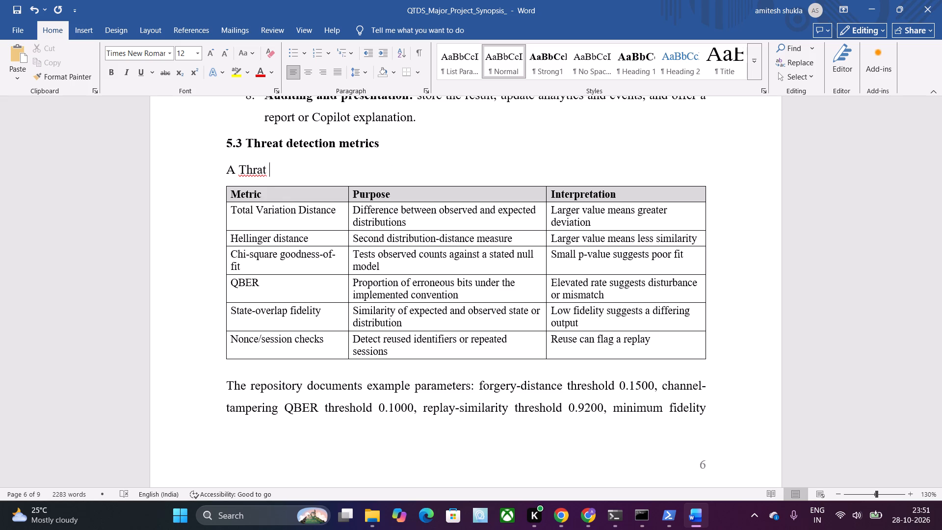
text(etection)
click(258, 172)
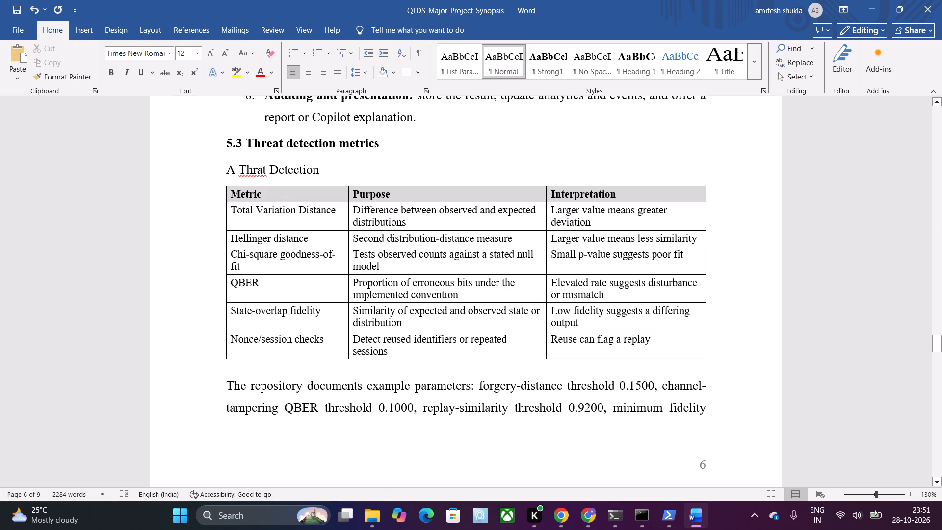
key(e)
Continue the new line under heading 5.3 with "metrics is highlighted below in table 2.".
click(334, 167)
key(space)
text(metric)
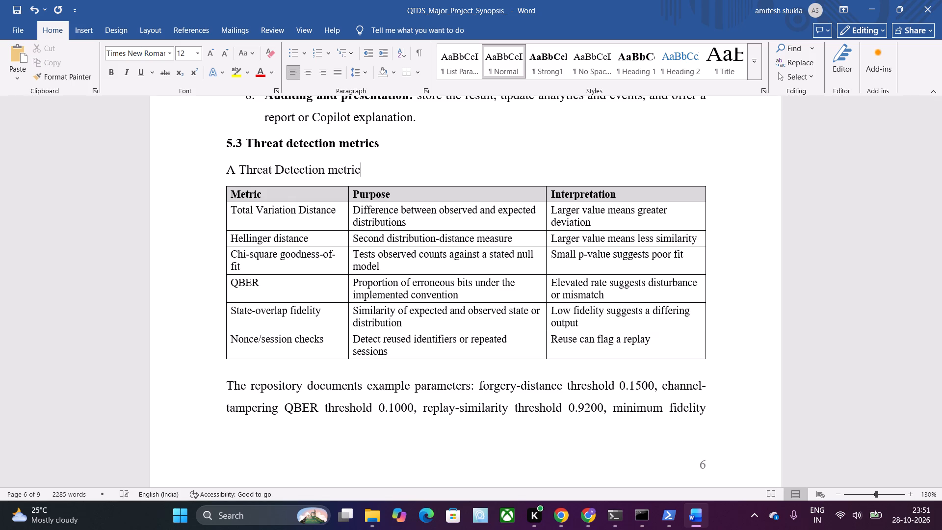
text(s is hig)
text(hlughted)
key(space)
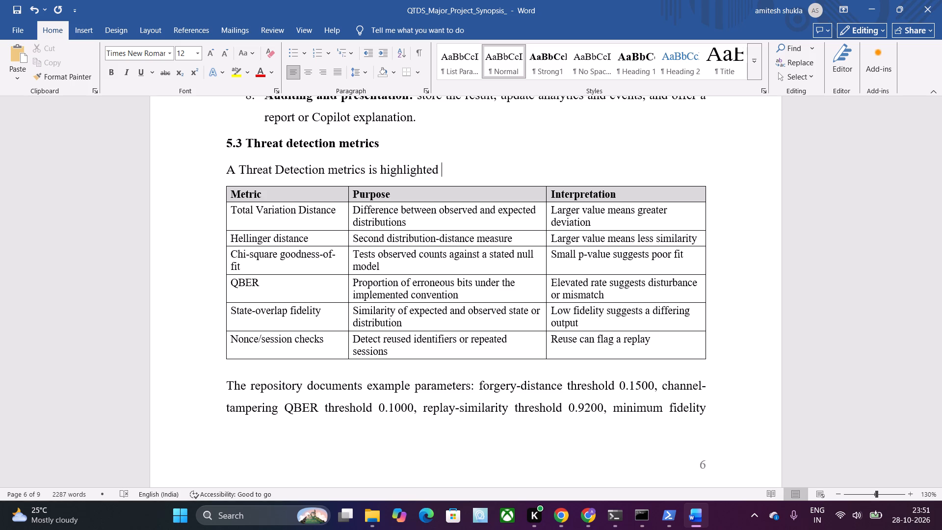
text(below in table no)
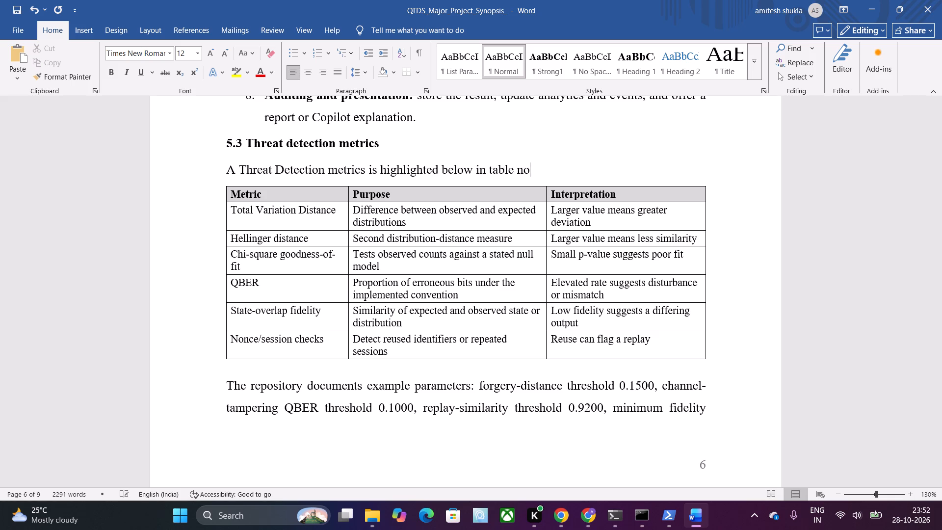
key(BackSpace)
text(umber)
key(equal)
key(BackSpace)
key(BackSpace)
key(BackSpace)
key(BackSpace)
key(BackSpace)
key(BackSpace)
key(BackSpace)
key(2)
key(period)
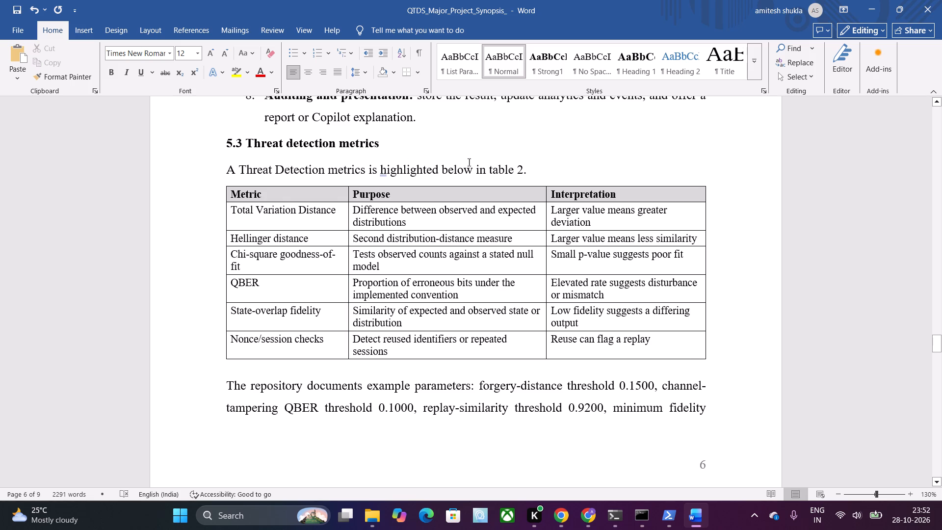
Capitalize the word "Table" in the introductory sentence under heading 5.3.
click(490, 169)
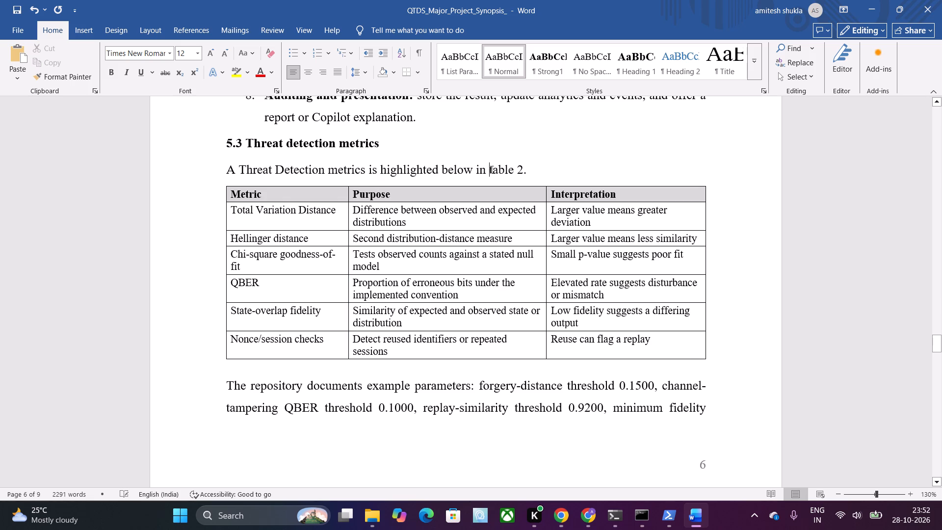
click(491, 169)
key(BackSpace)
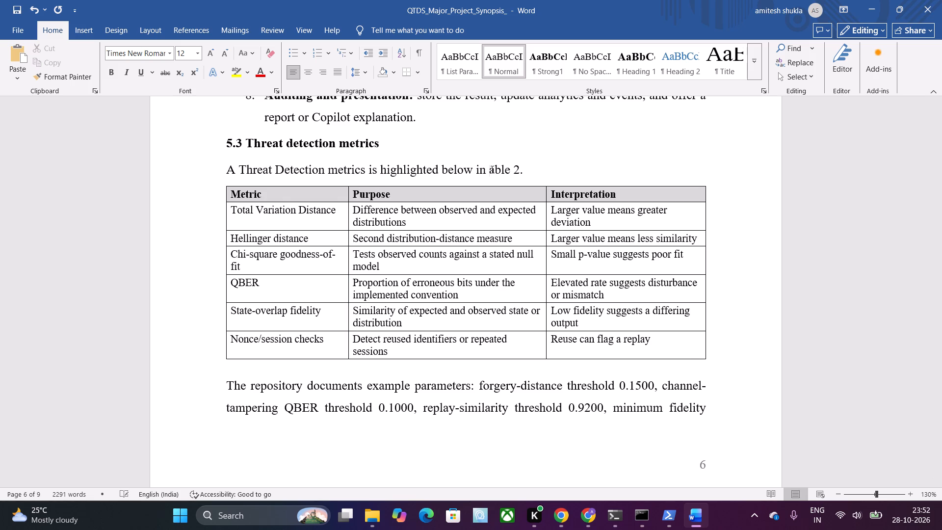
key(t)
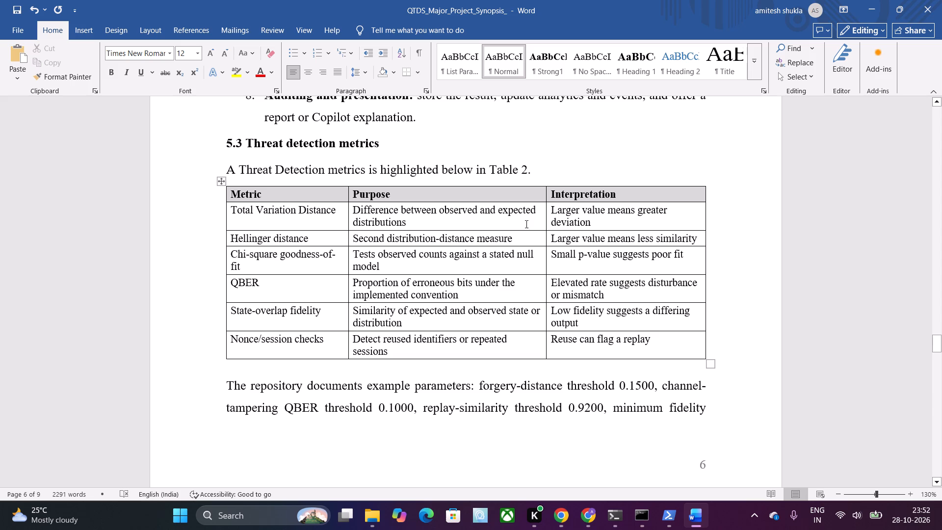
Add the caption line "Table 2 : Threat Detection Metrics" between the introductory sentence and the metrics table.
click(544, 166)
key(Return)
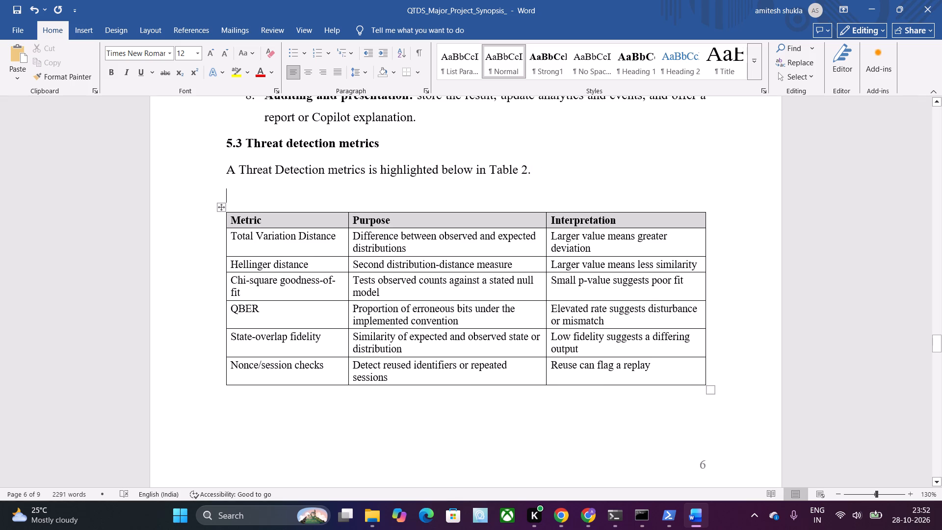
key(a)
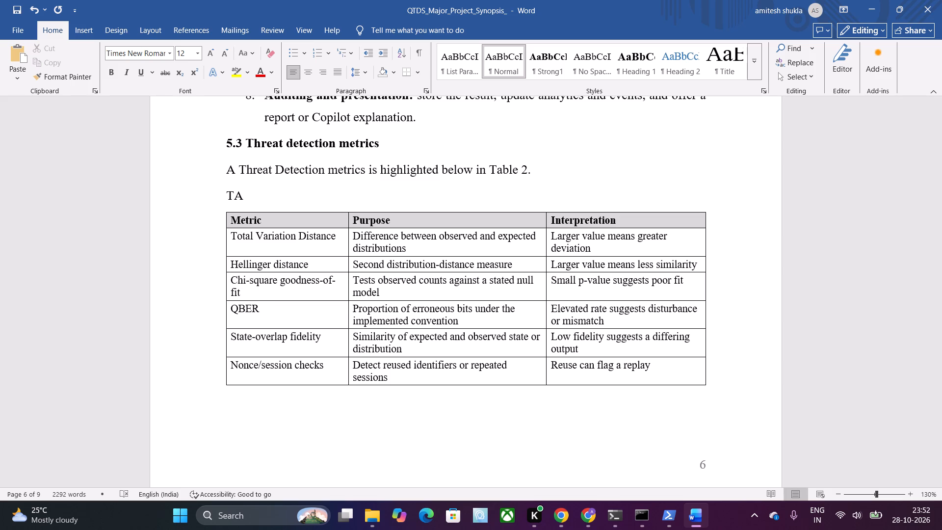
text(BLE 2)
key(BackSpace)
key(BackSpace)
key(BackSpace)
key(BackSpace)
key(BackSpace)
text(able 2)
key(space)
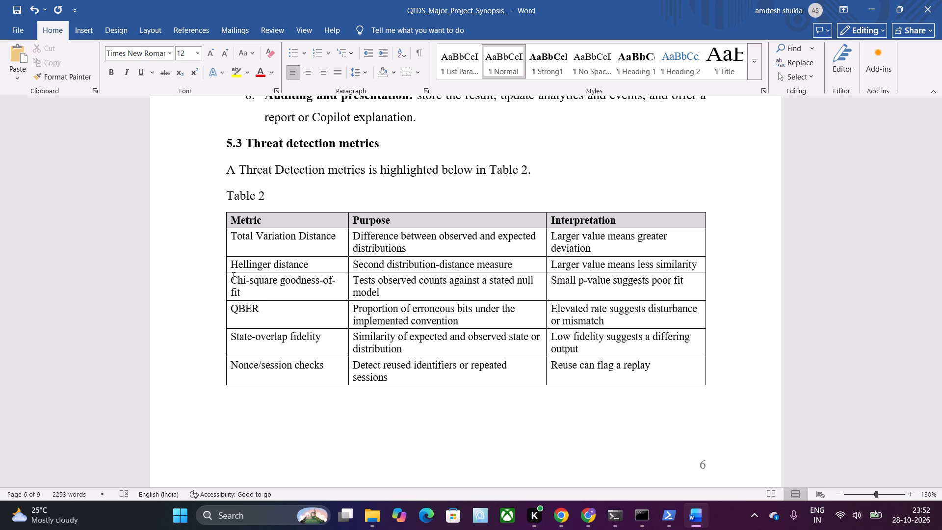
key(shift+colon)
key(space)
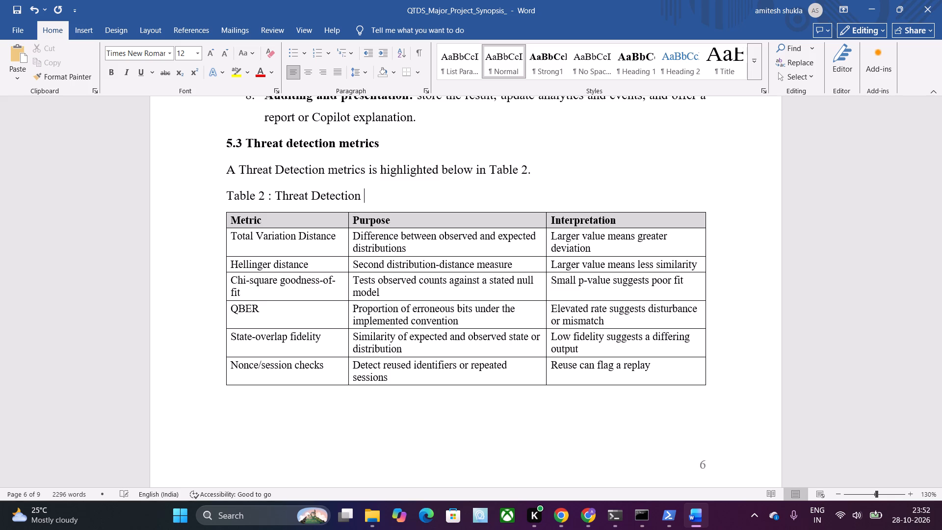
text(etric)
key(s)
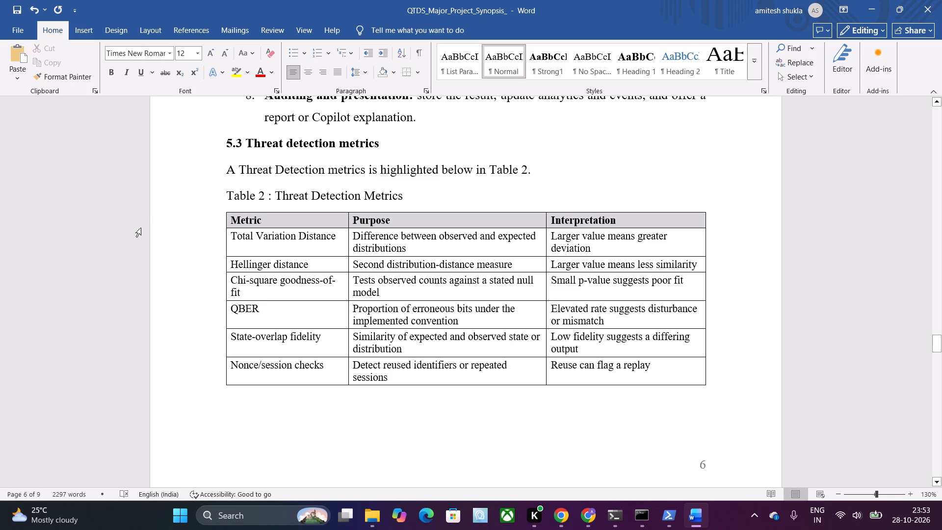
Italicize the whole Table 2 caption above the metrics table.
scroll(174, 244, down, 1)
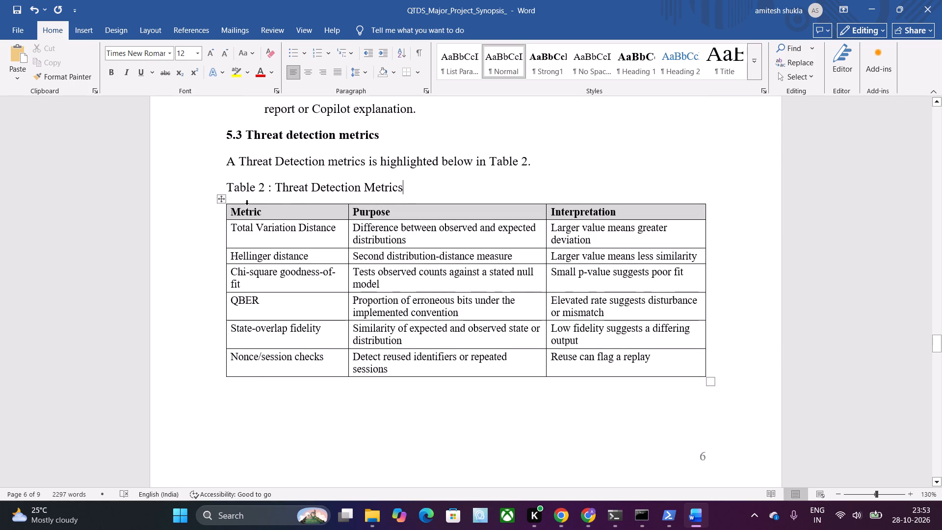
drag(278, 185, 394, 179)
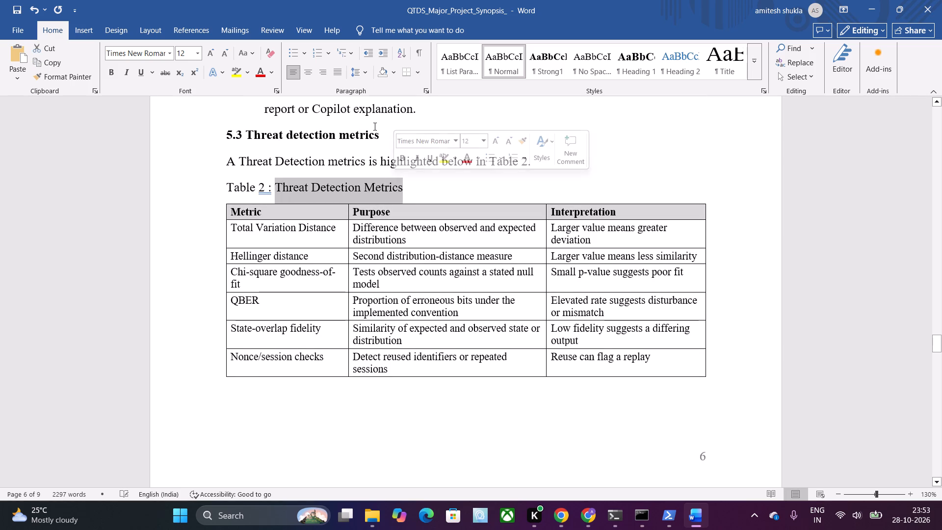
click(403, 187)
drag(399, 187, 363, 188)
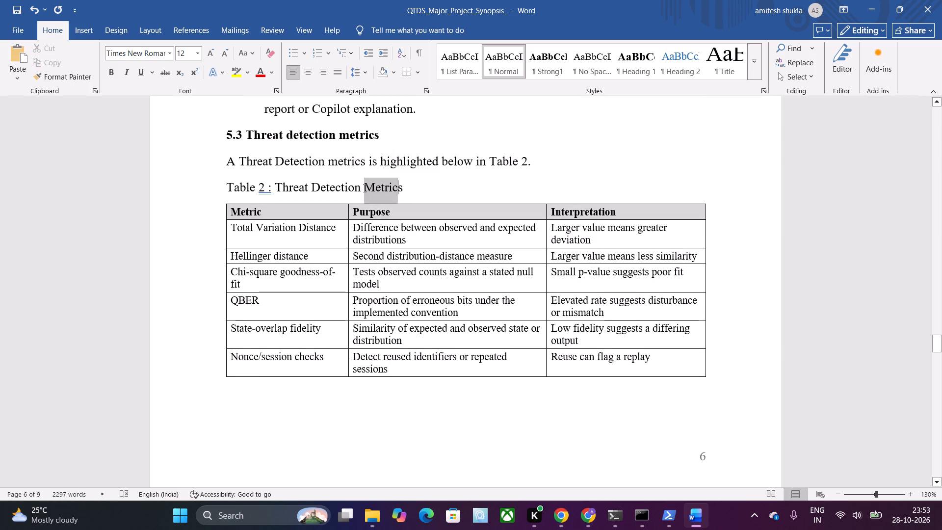
drag(363, 188, 252, 192)
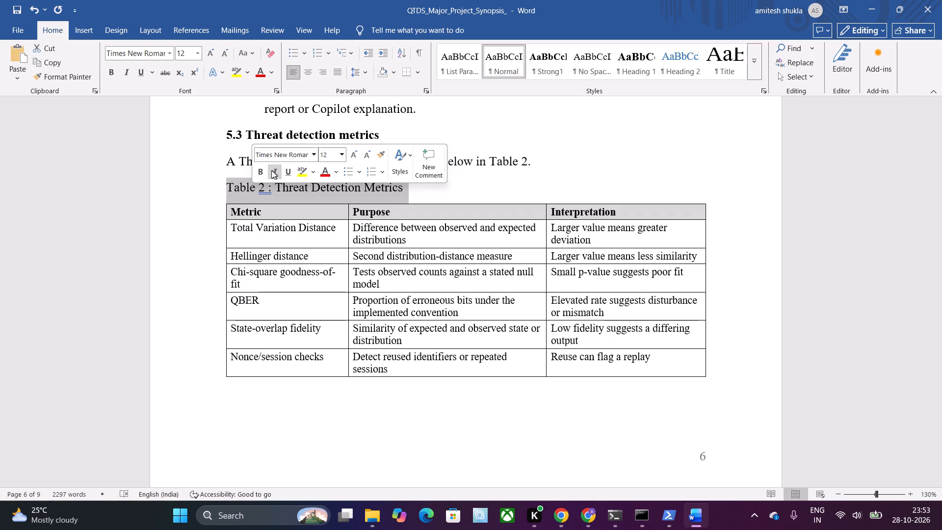
click(271, 170)
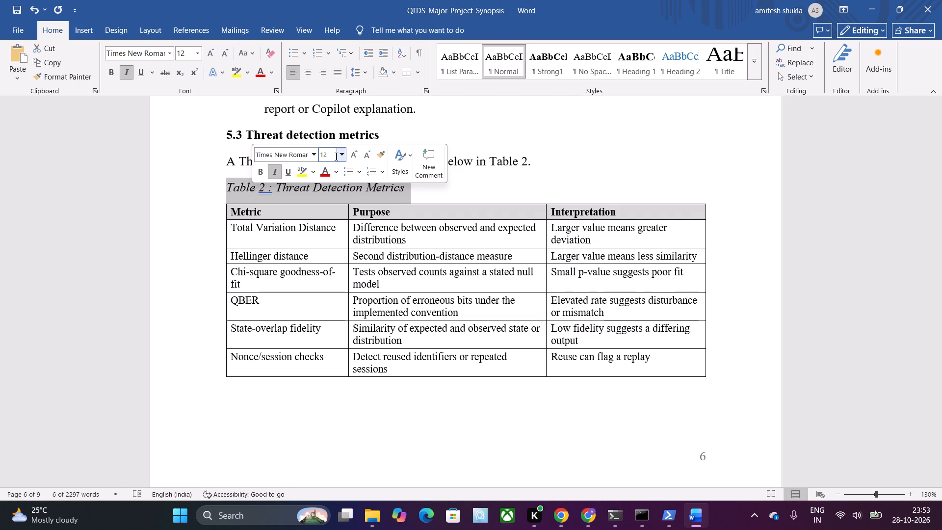
click(195, 201)
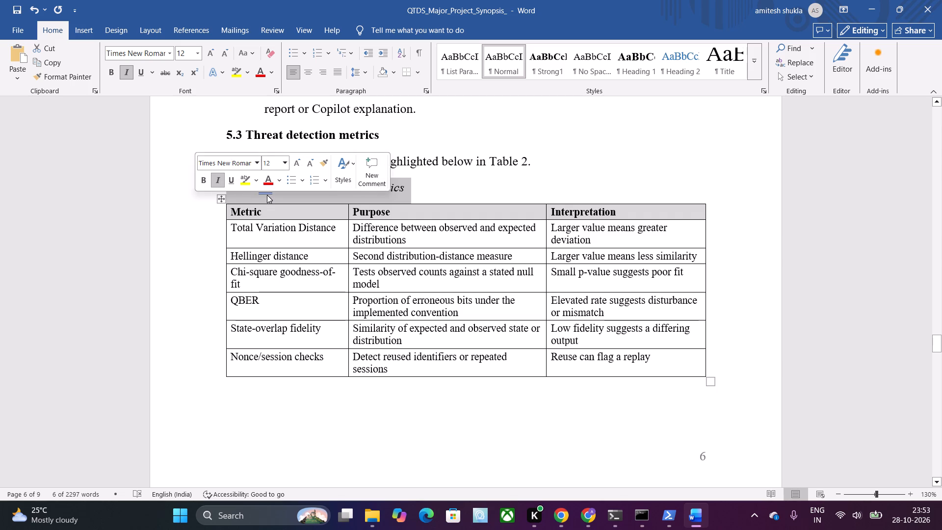
Remove the space before the colon in the caption so it reads "Table 2: Threat Detection Metrics".
click(267, 195)
click(268, 191)
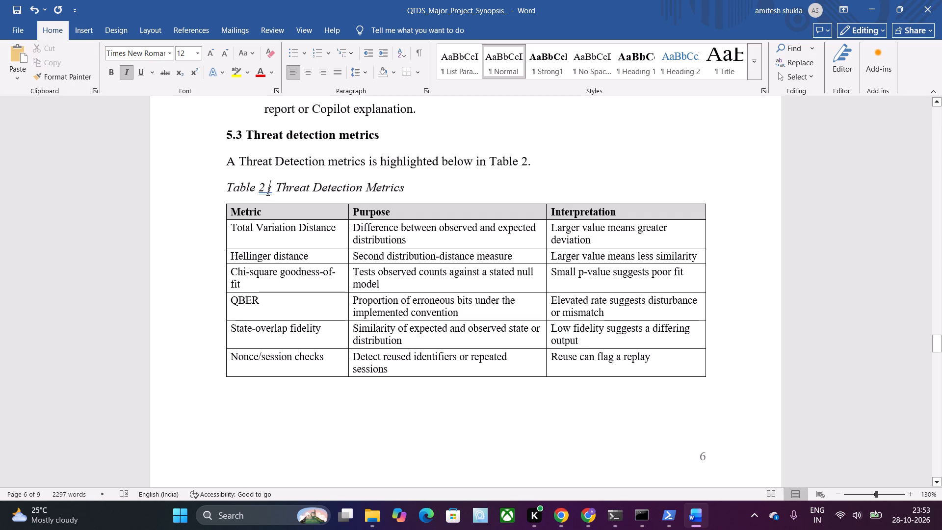
key(BackSpace)
click(133, 233)
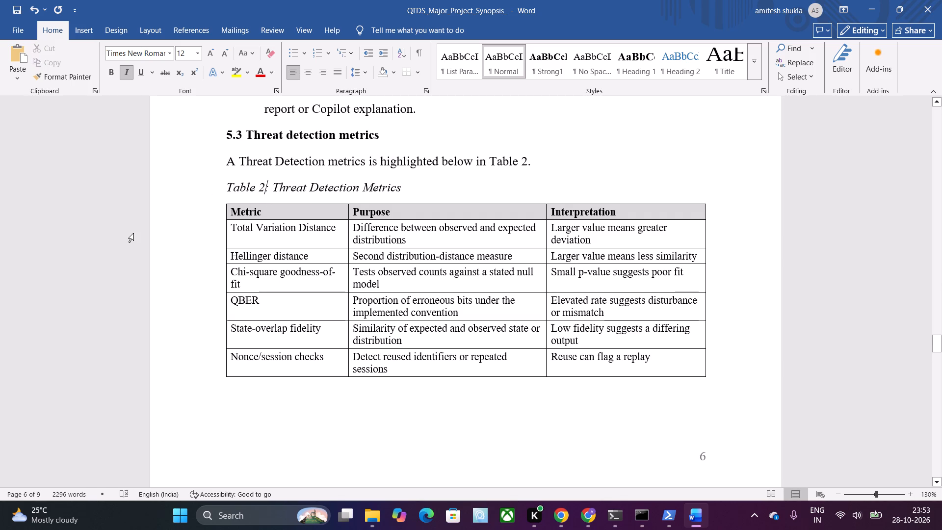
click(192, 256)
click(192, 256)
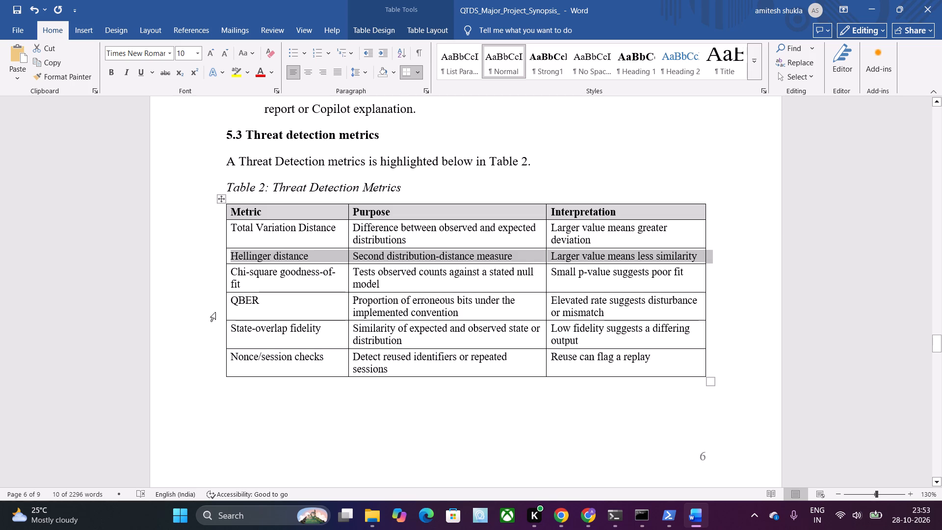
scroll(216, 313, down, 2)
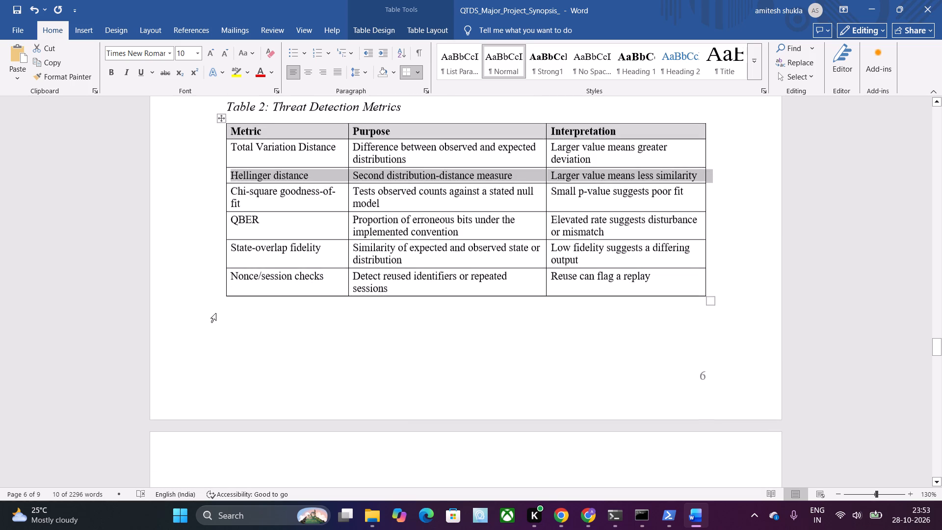
Review the example-parameters paragraph after the metrics table and the module list in section 5.4.
scroll(216, 313, down, 4)
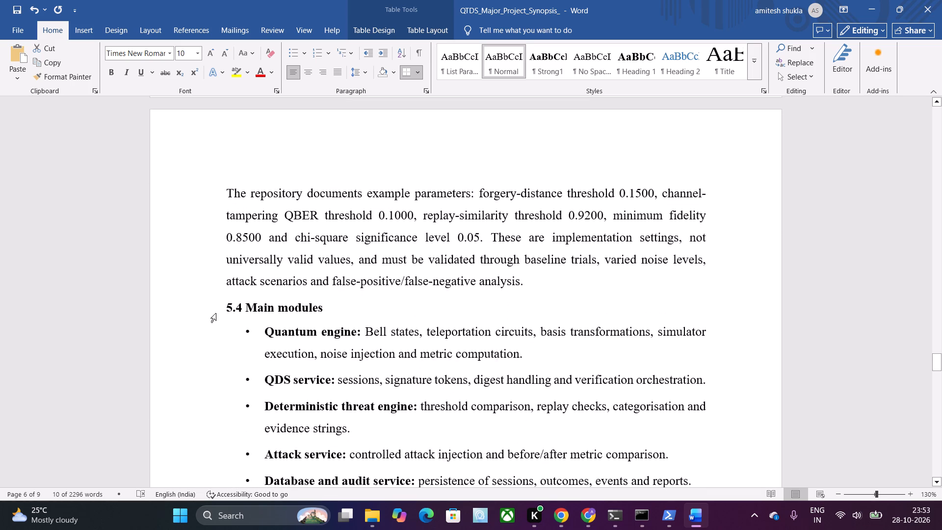
scroll(216, 313, down, 2)
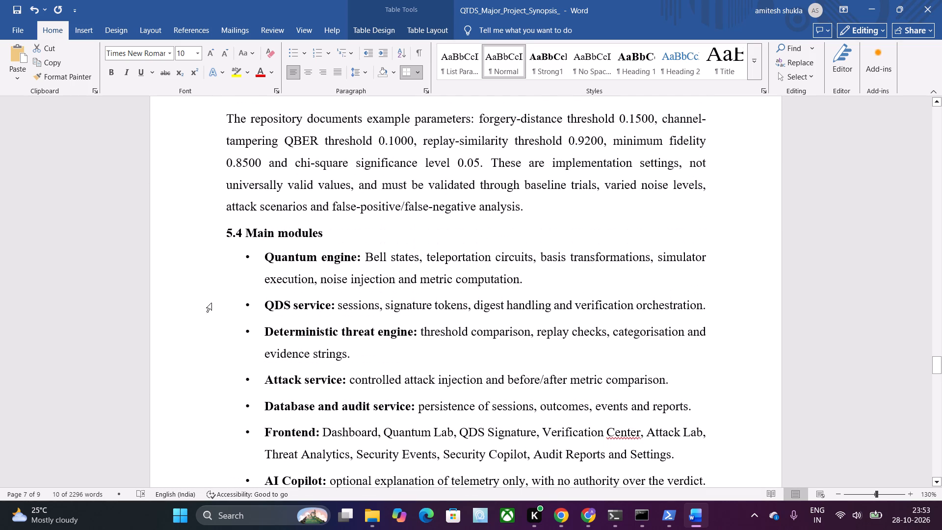
scroll(205, 290, down, 1)
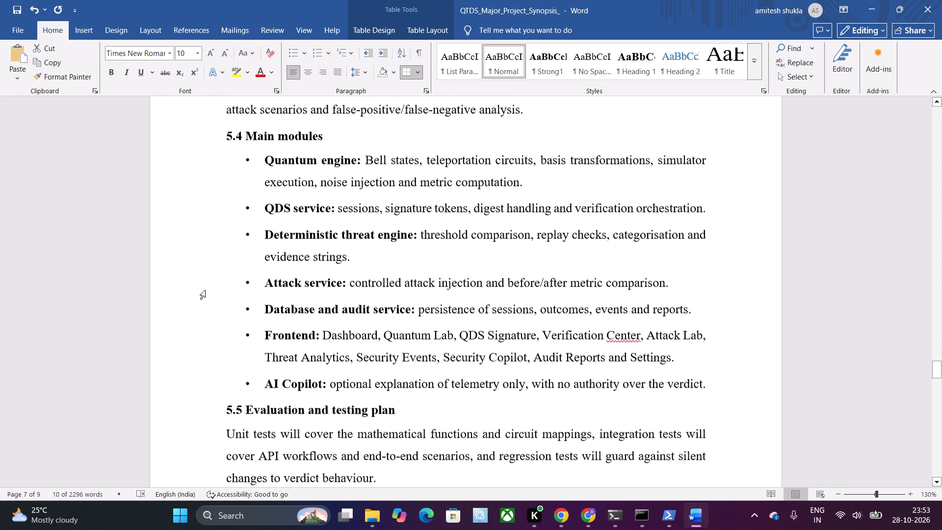
scroll(205, 290, up, 2)
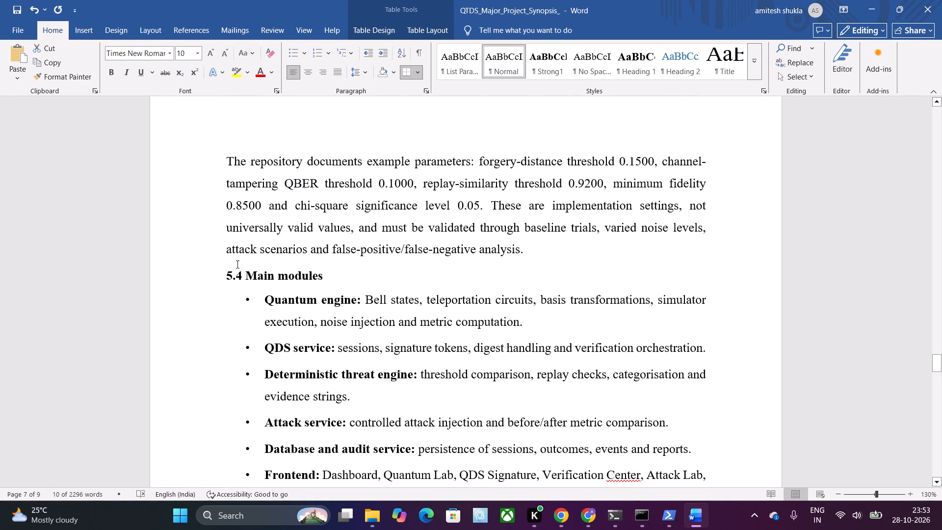
scroll(236, 265, down, 1)
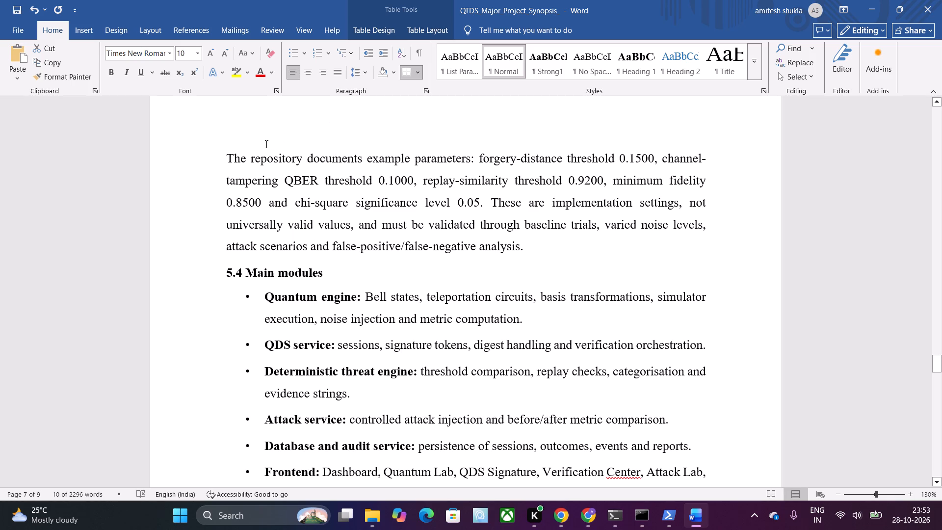
scroll(265, 144, up, 3)
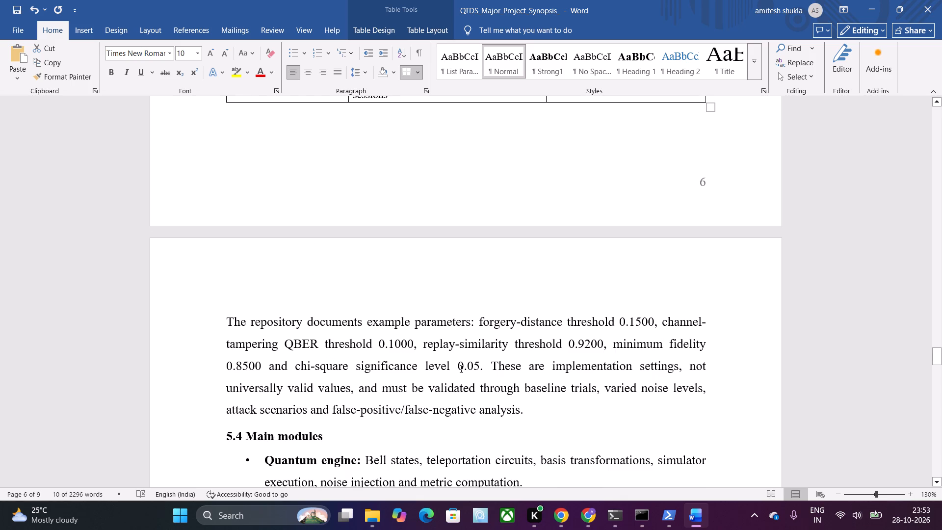
Insert the lead-in "In the above Table 2" at the start of the example-parameters paragraph following the metrics table.
click(290, 313)
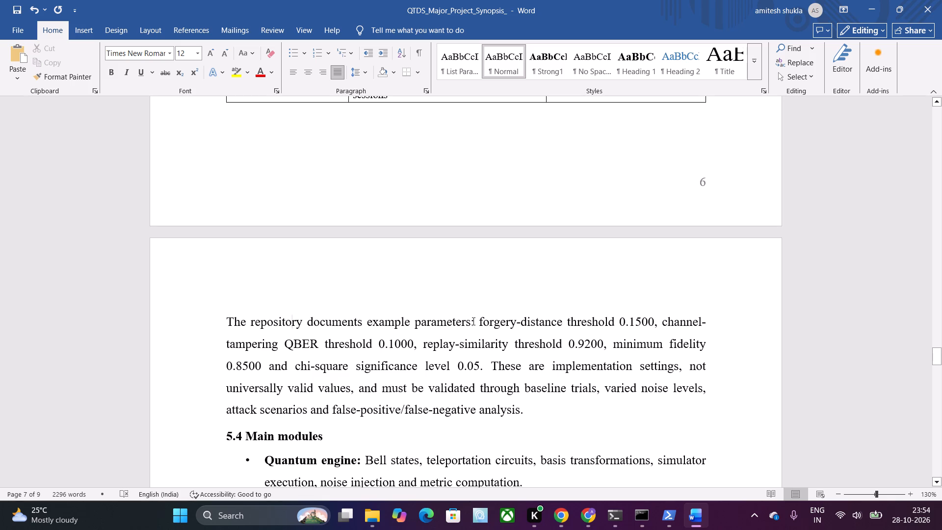
click(469, 303)
key(Left)
click(223, 316)
key(Left)
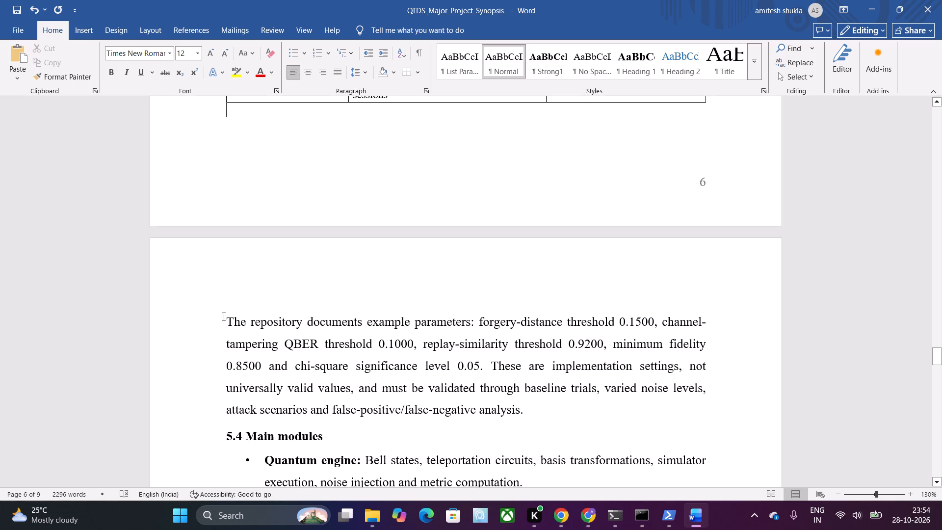
key(Up)
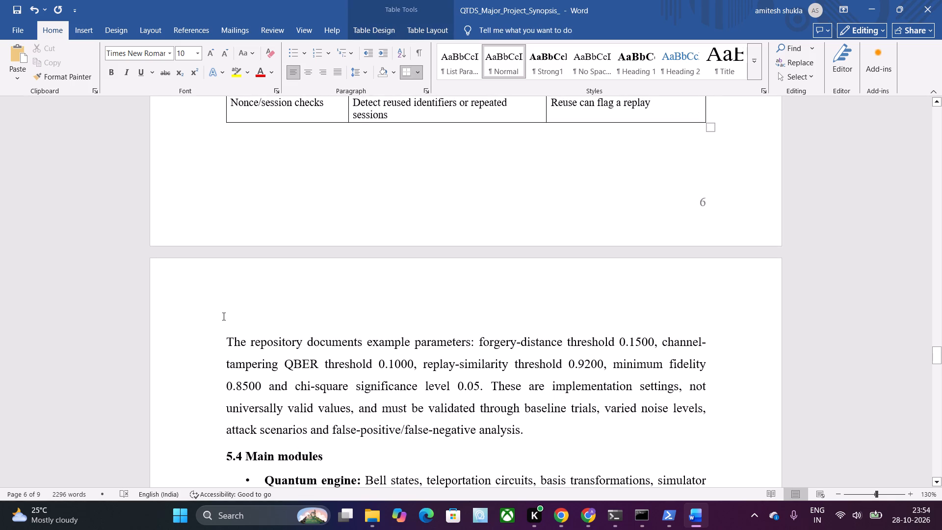
key(Down)
key(Down)
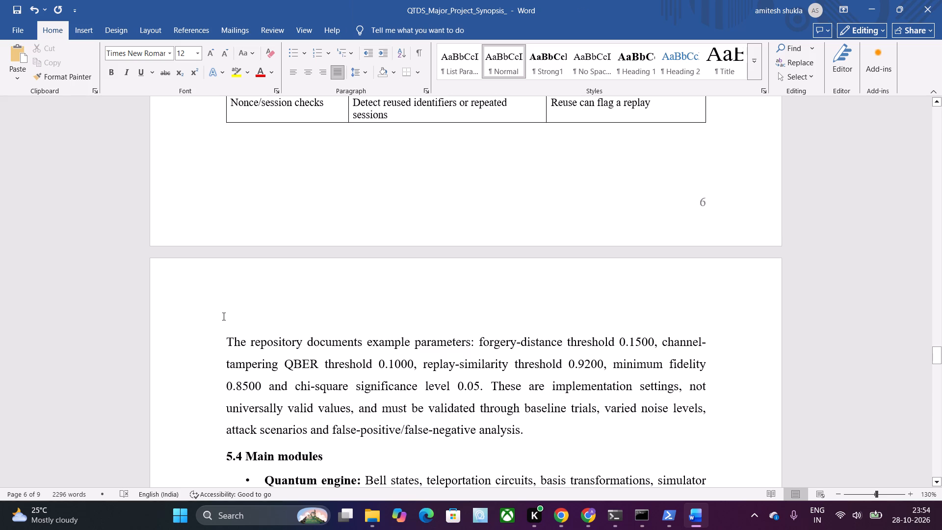
key(Return)
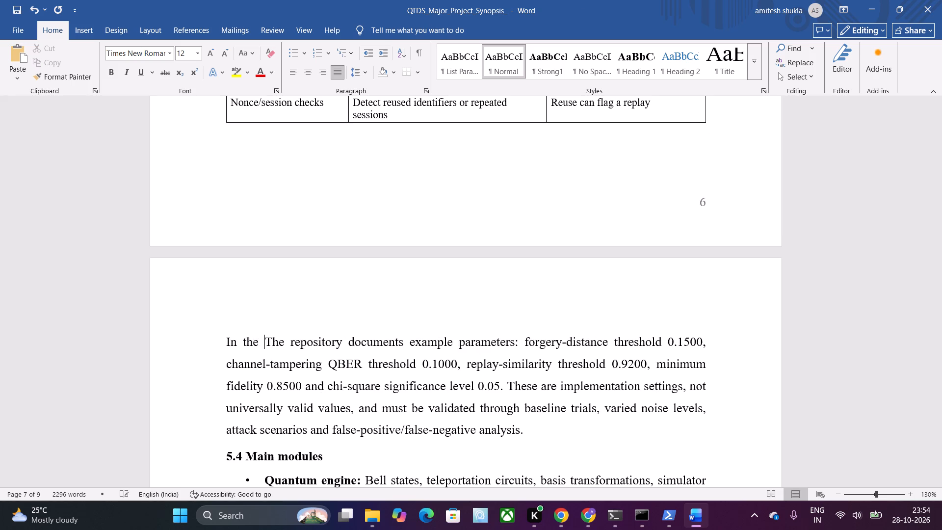
text(above)
key(space)
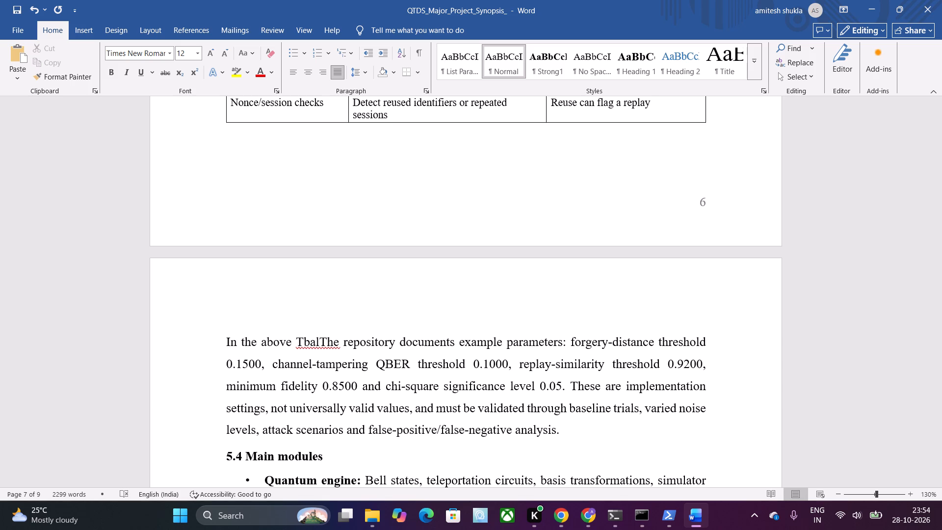
key(BackSpace)
key(BackSpace)
key(BackSpace)
text(able 2)
key(space)
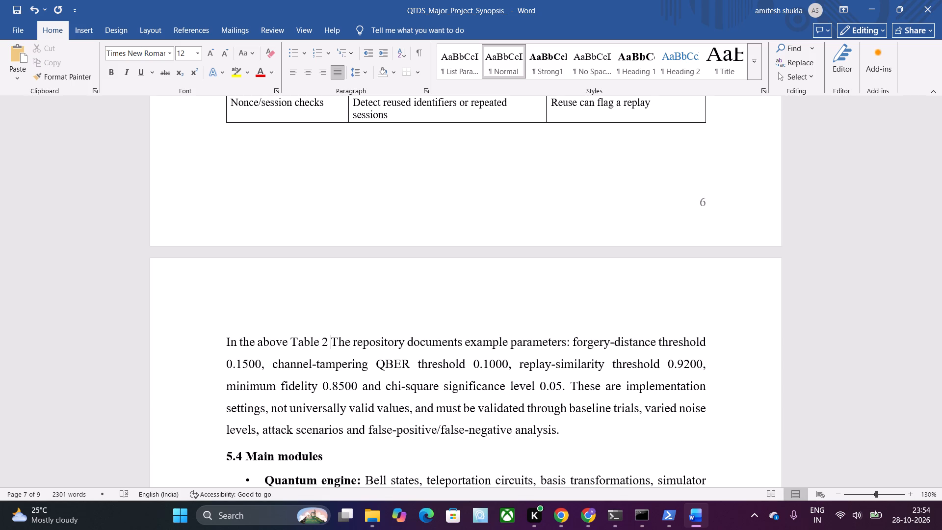
Add a comma directly after "Table 2" in the lead-in, with a single space before "The repository".
key(comma)
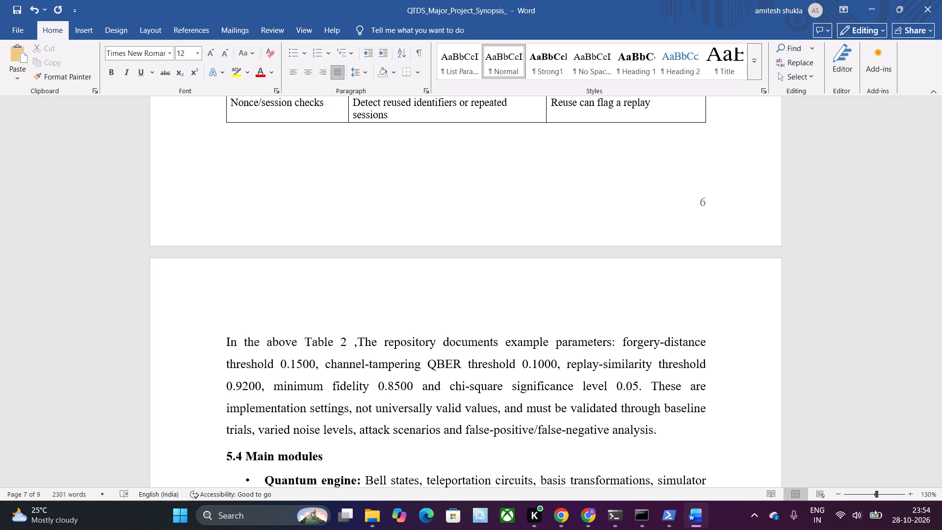
key(Left)
key(BackSpace)
key(Right)
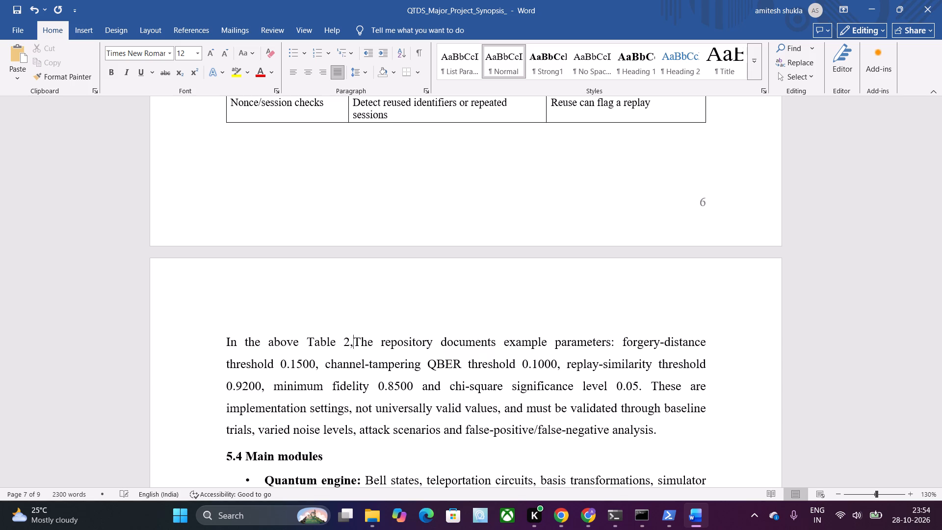
key(space)
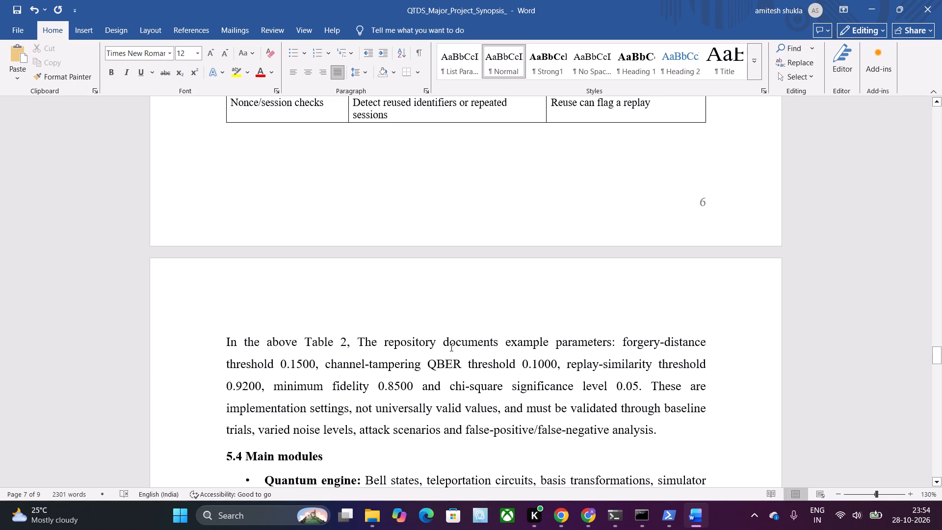
Continue the lead-in after "Table 2," with the partial text "The Threat Detec".
key(t)
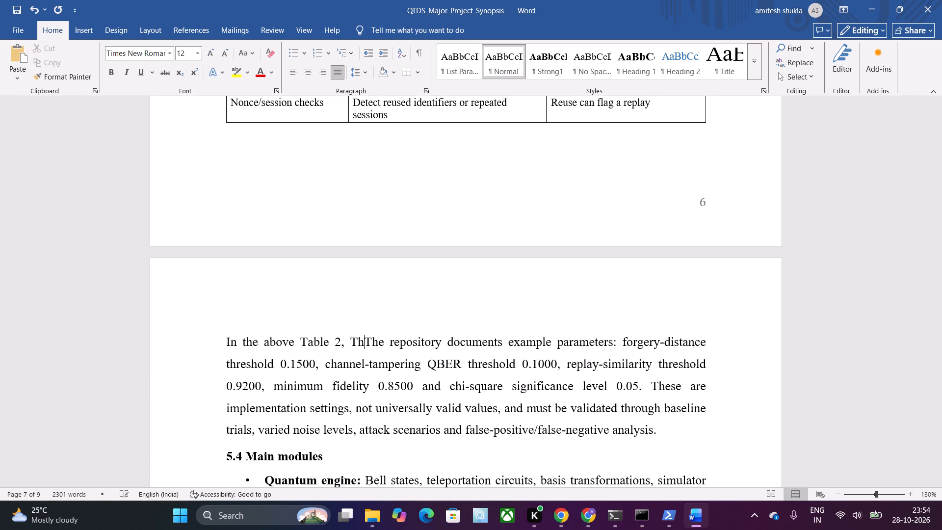
text(e)
key(space)
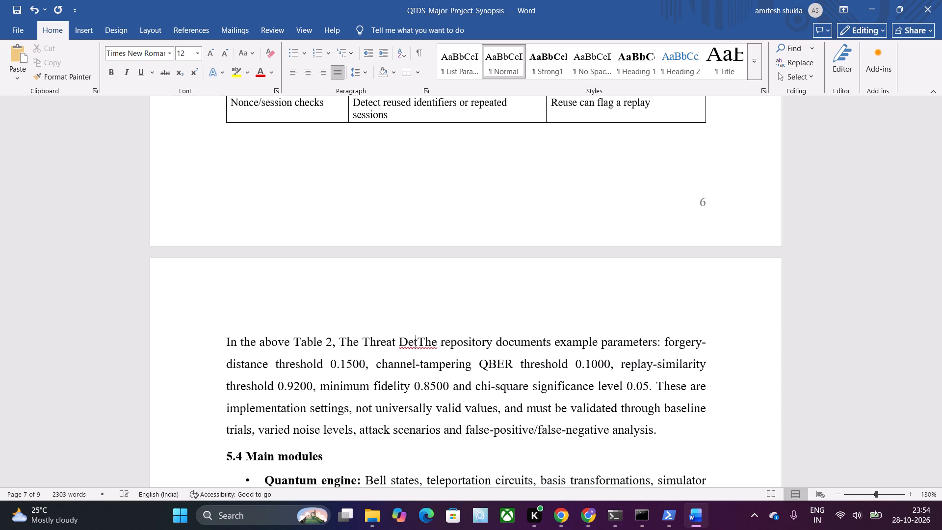
Review the main modules in section 5.4 and the evaluation and testing plan with its table in section 5.5.
scroll(450, 347, down, 1)
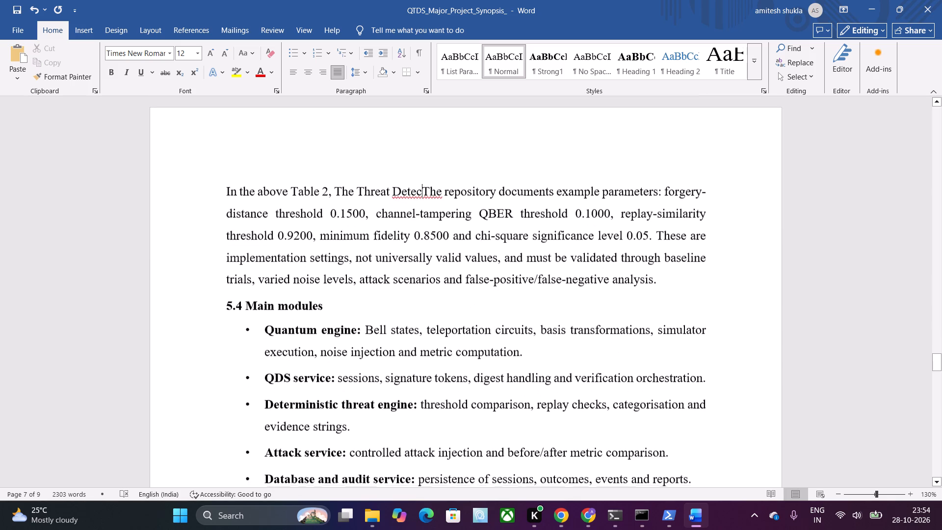
scroll(450, 347, down, 2)
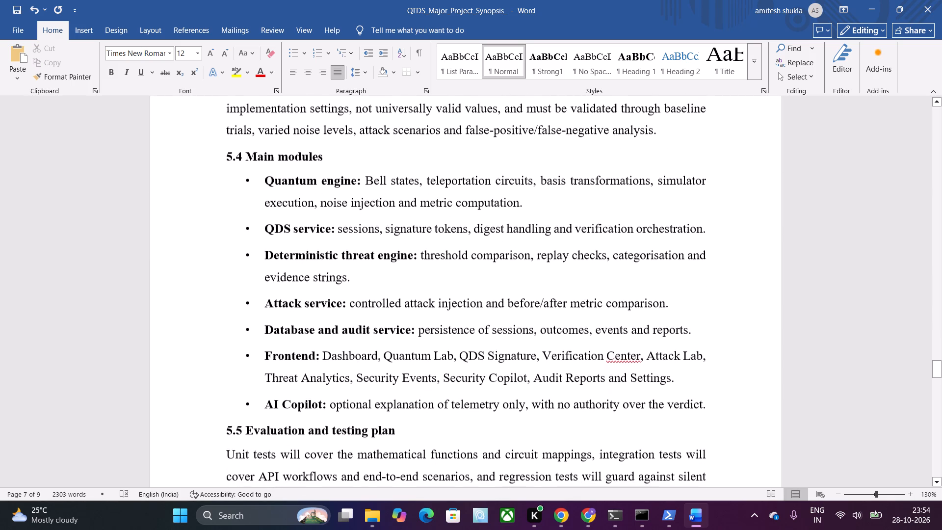
scroll(450, 347, down, 3)
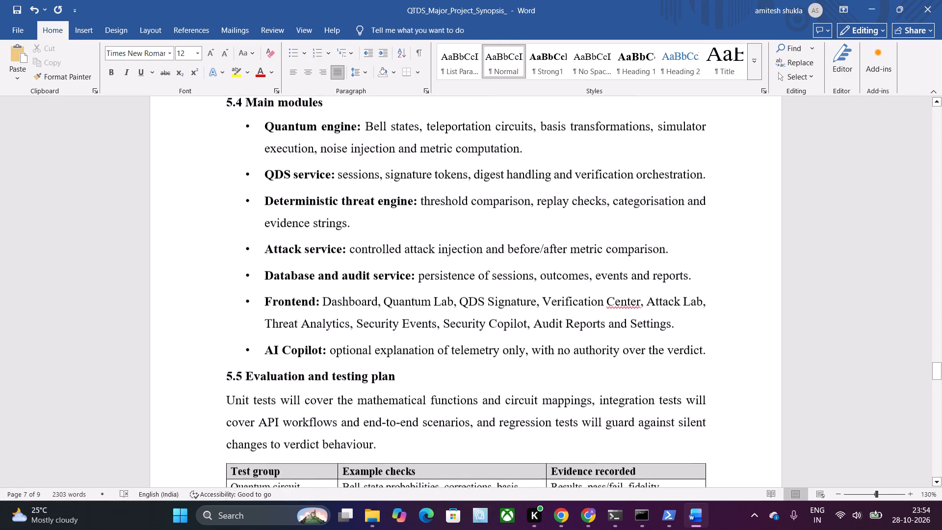
scroll(409, 384, down, 1)
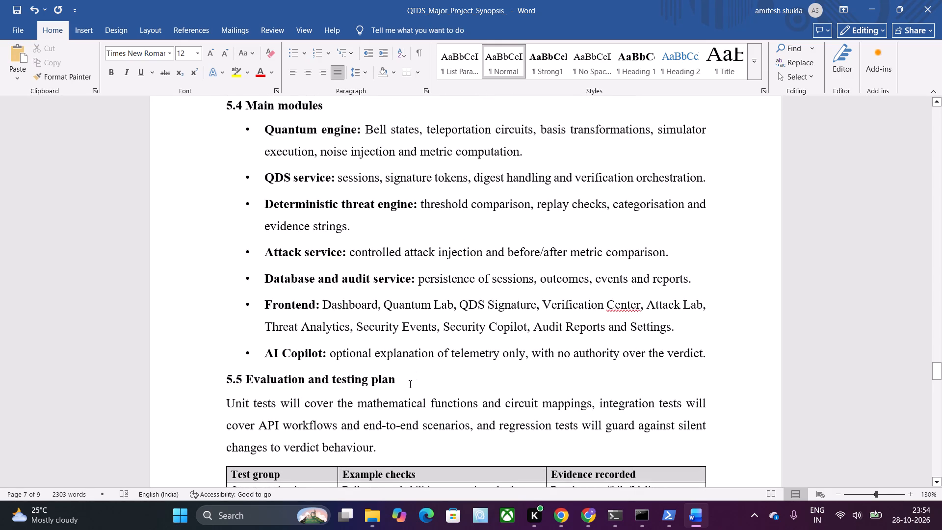
scroll(587, 314, down, 1)
scroll(407, 317, down, 1)
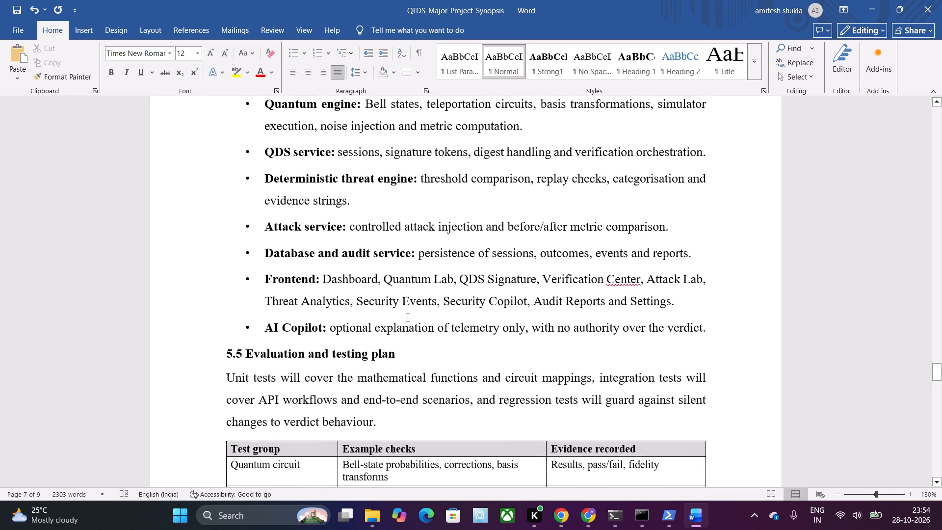
scroll(407, 317, down, 4)
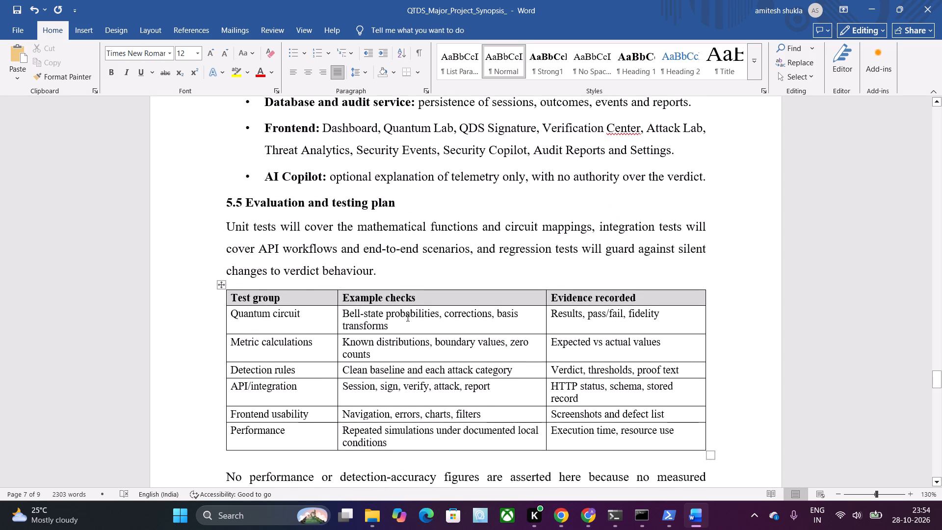
scroll(407, 317, down, 4)
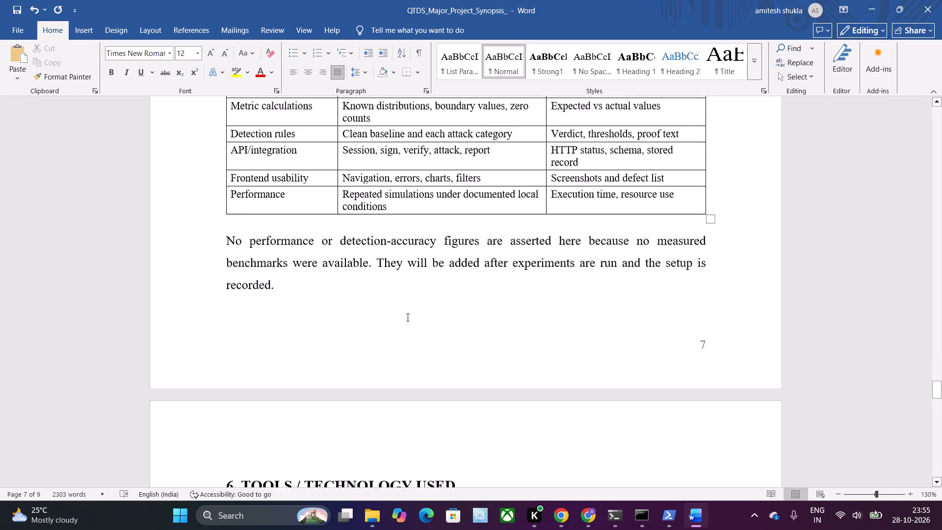
scroll(407, 317, up, 2)
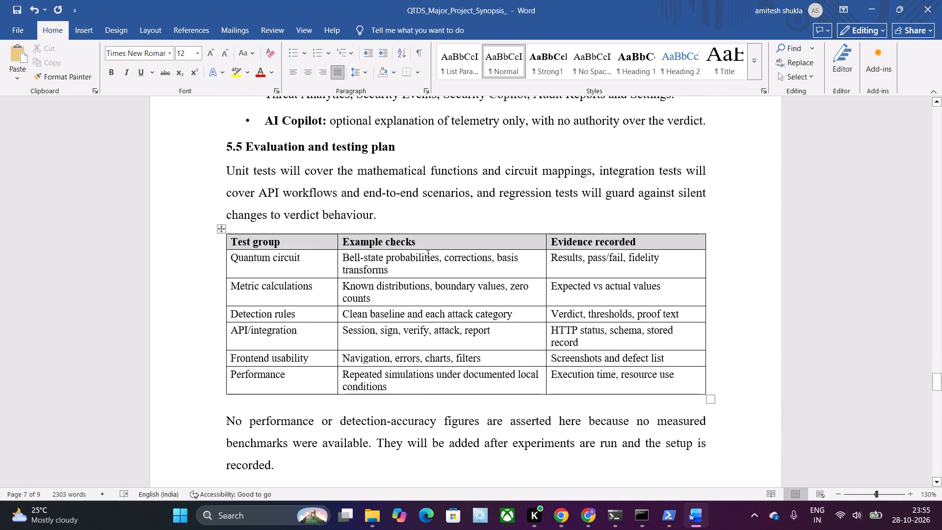
scroll(390, 298, down, 2)
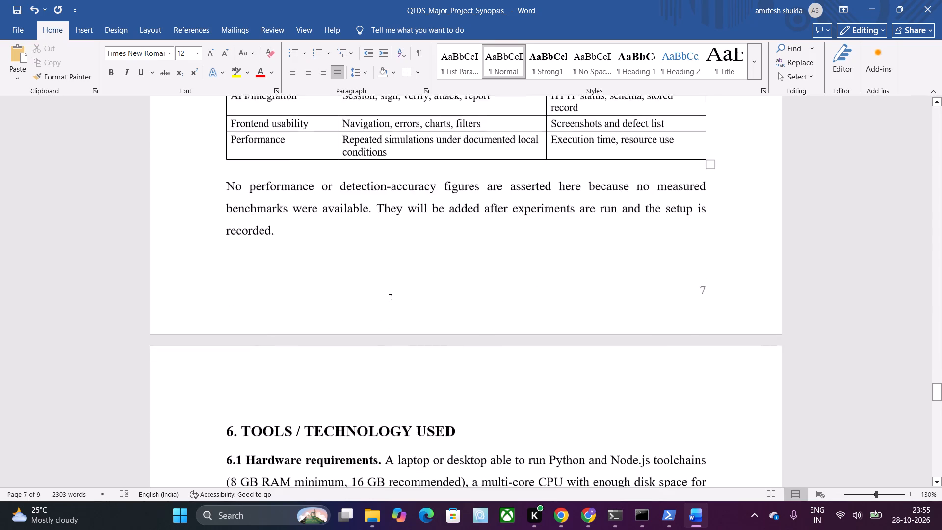
Add "DDR4" after "8 GB RAM" in the 6.1 Hardware requirements paragraph.
scroll(390, 298, down, 1)
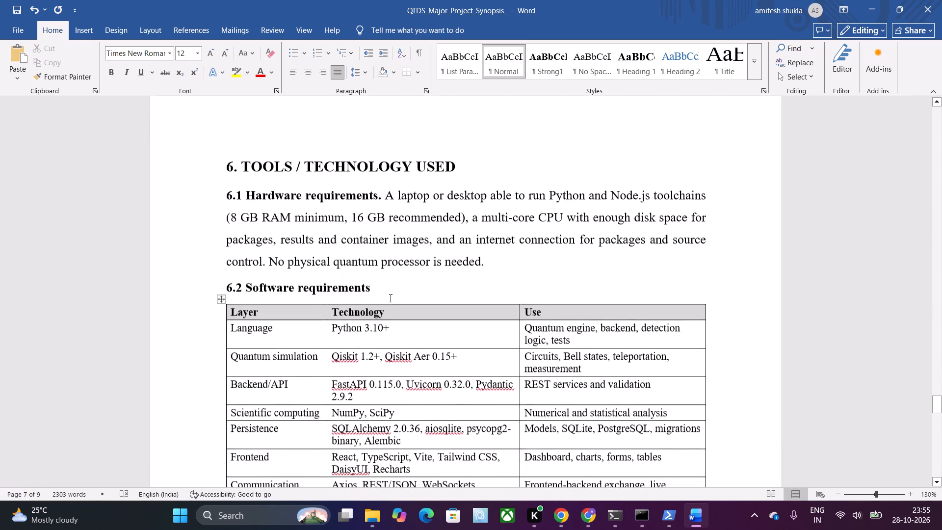
scroll(424, 295, down, 1)
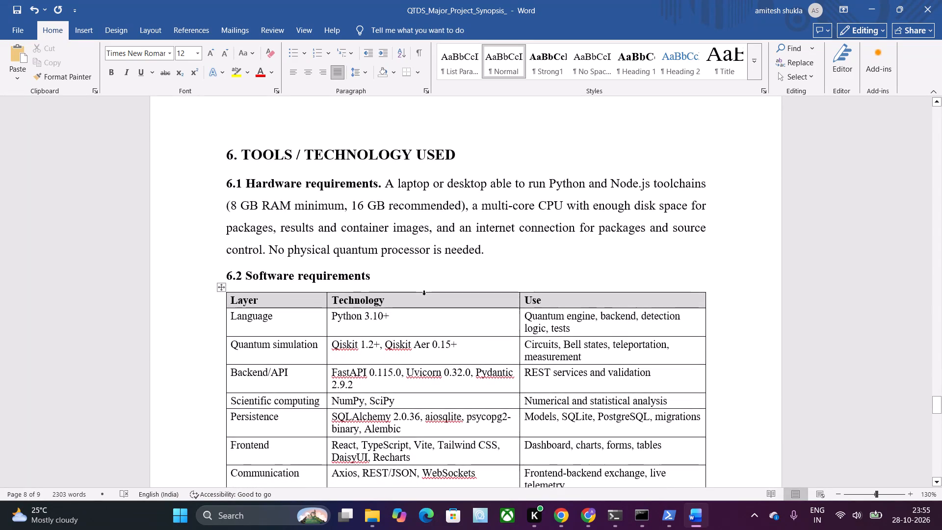
scroll(424, 295, down, 1)
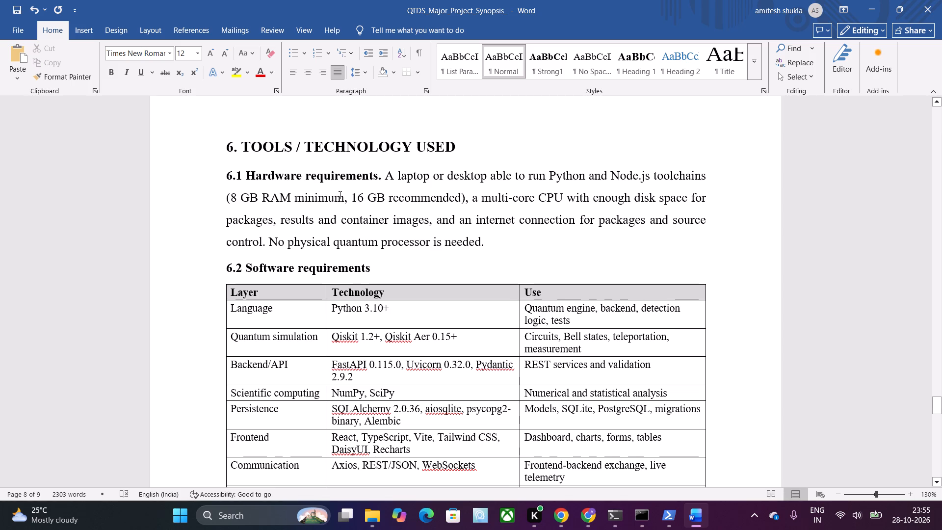
click(290, 196)
key(space)
text(DDR4)
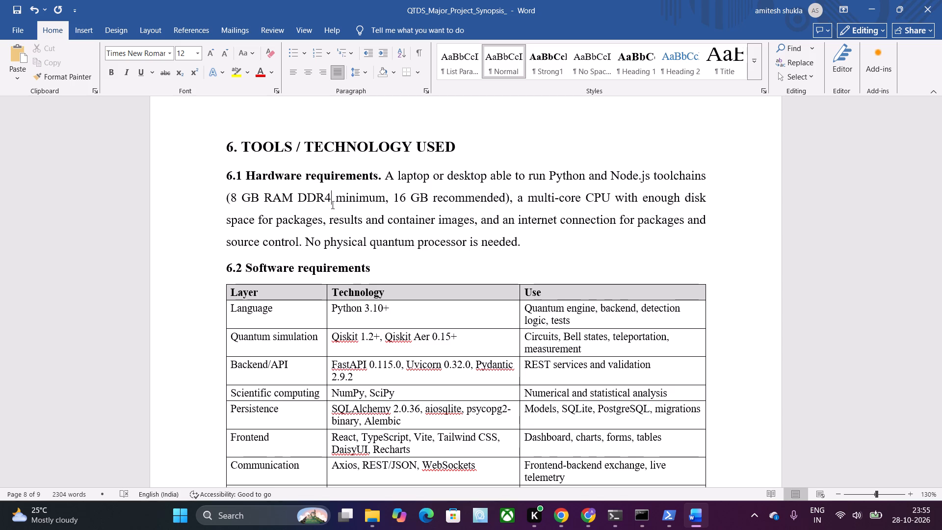
Add "RAM DDR4" after "16 GB" in the 6.1 Hardware requirements paragraph.
click(430, 198)
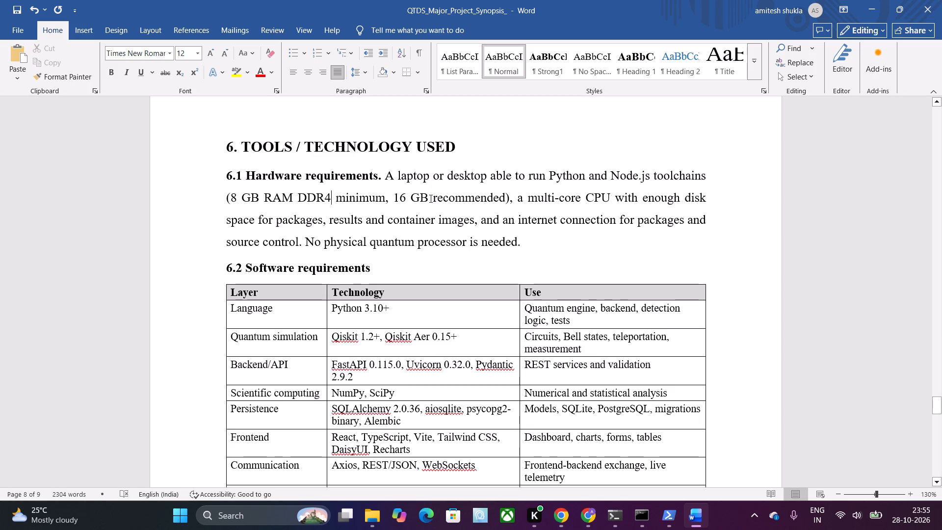
key(space)
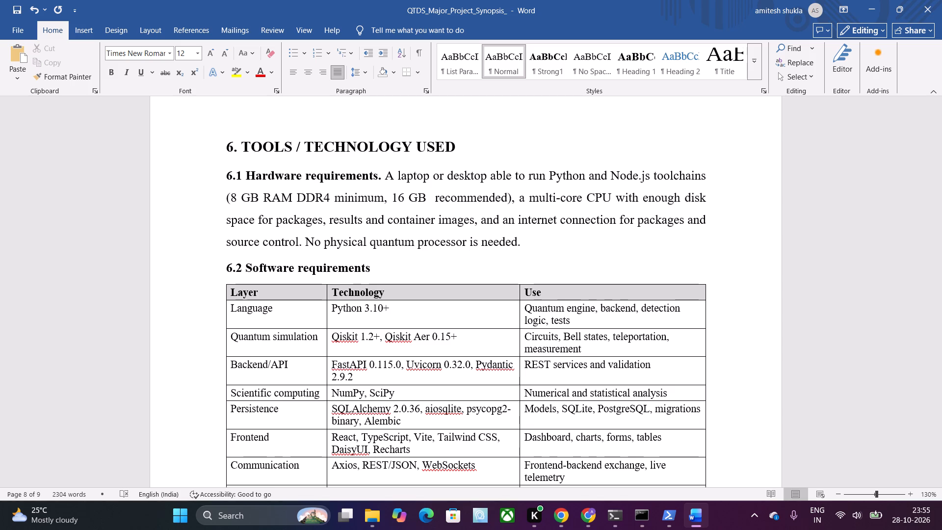
text(DDR4)
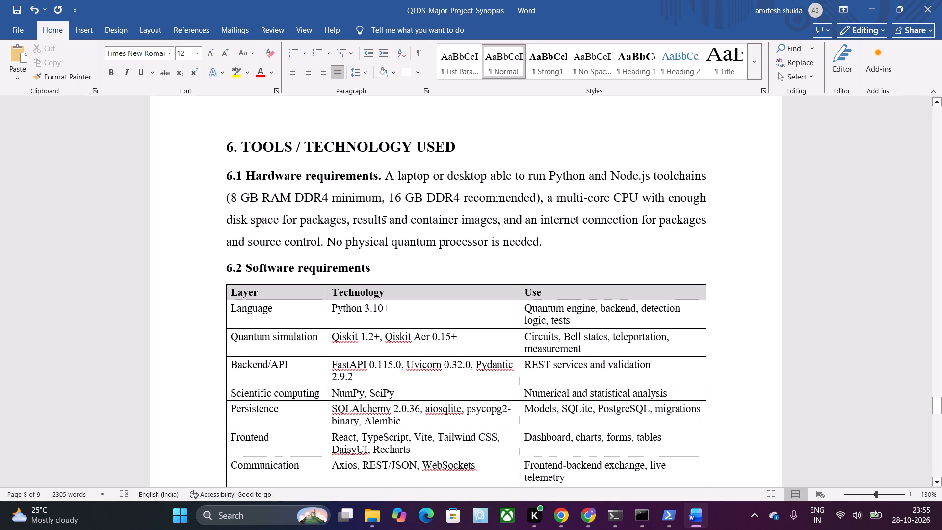
click(426, 195)
text(RAM)
key(space)
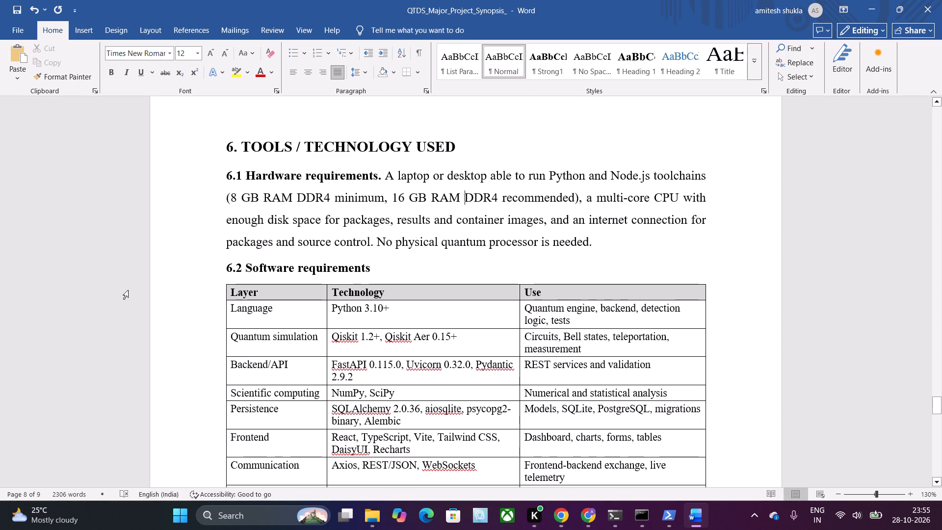
Review the 6.1 Hardware requirements paragraph and the first rows of the 6.2 Software requirements table.
scroll(128, 290, down, 2)
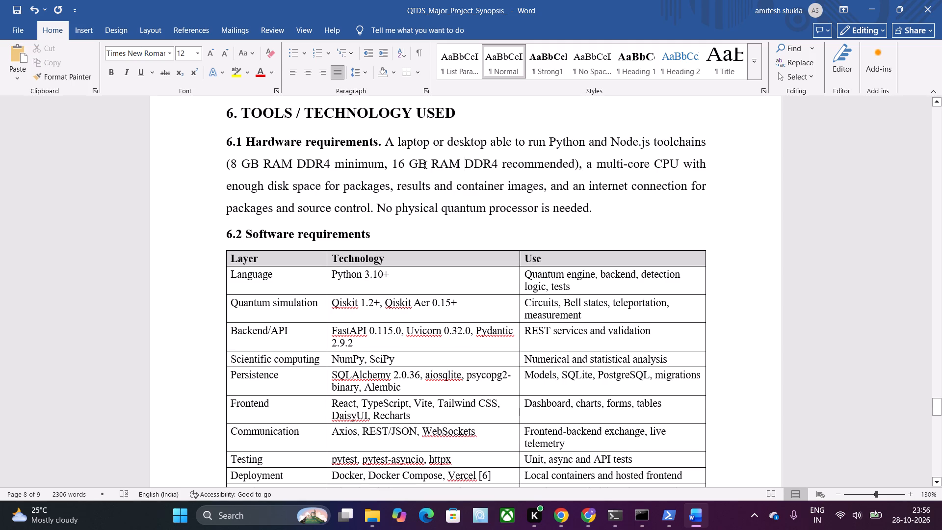
click(572, 162)
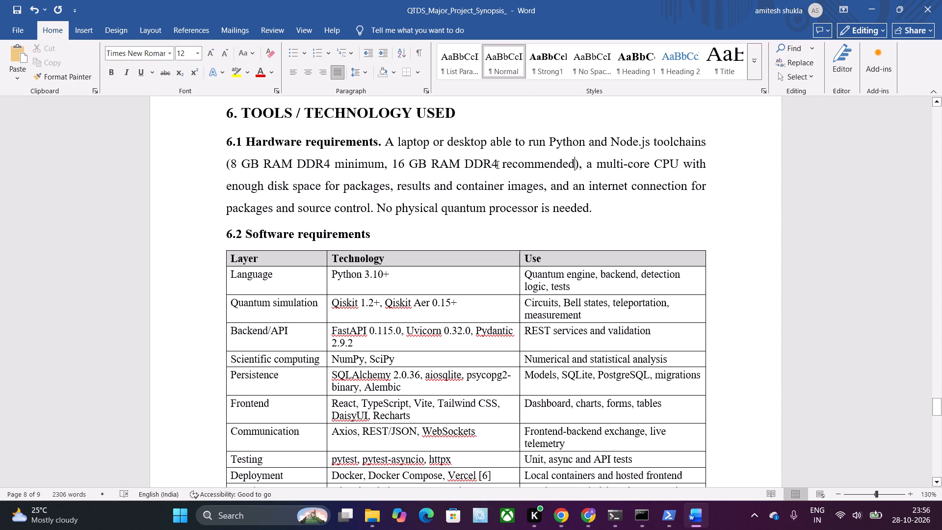
click(496, 164)
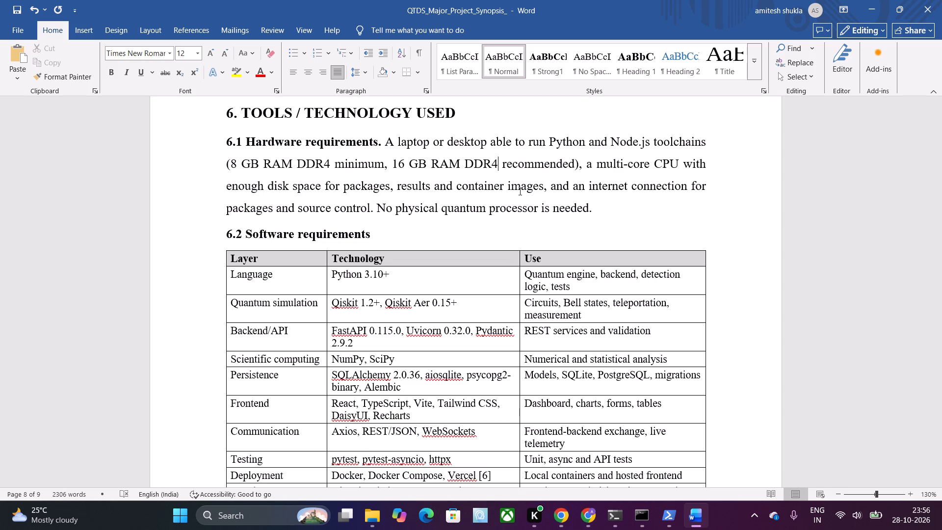
scroll(547, 196, down, 1)
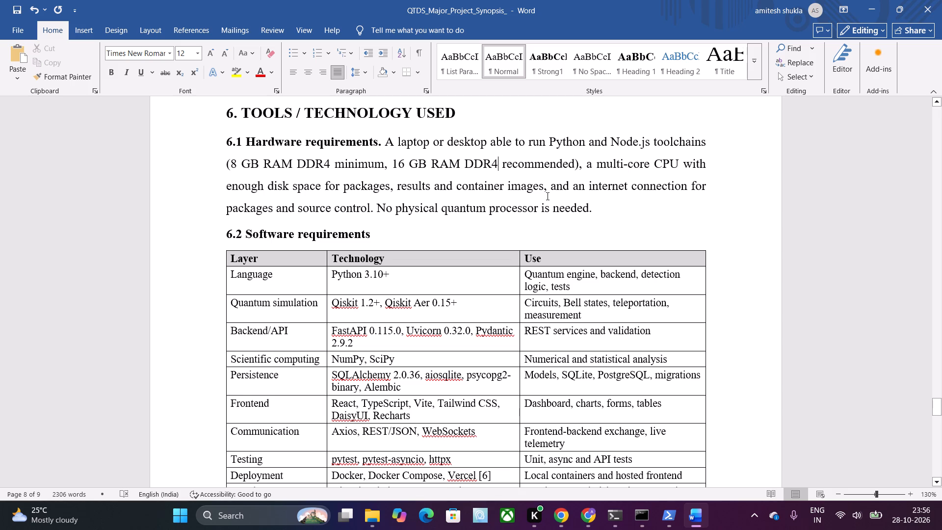
scroll(547, 196, down, 1)
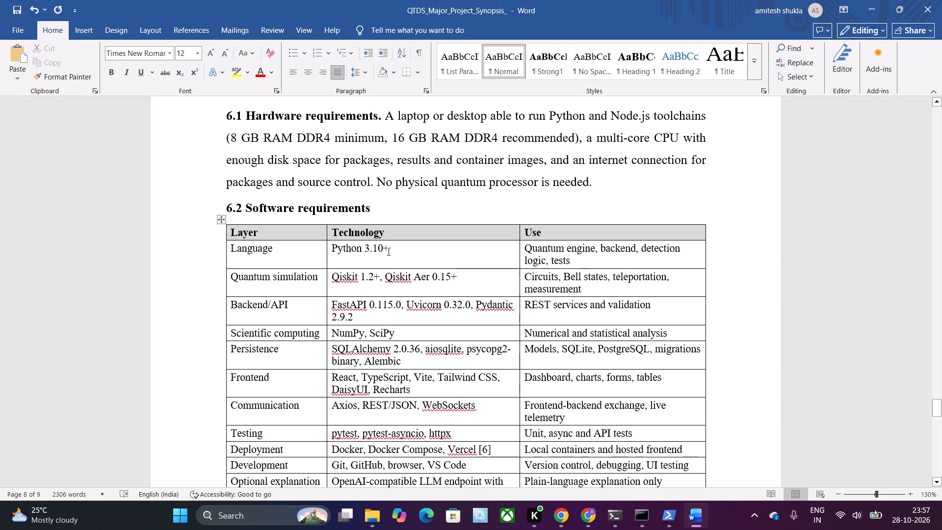
drag(388, 251, 357, 279)
click(357, 279)
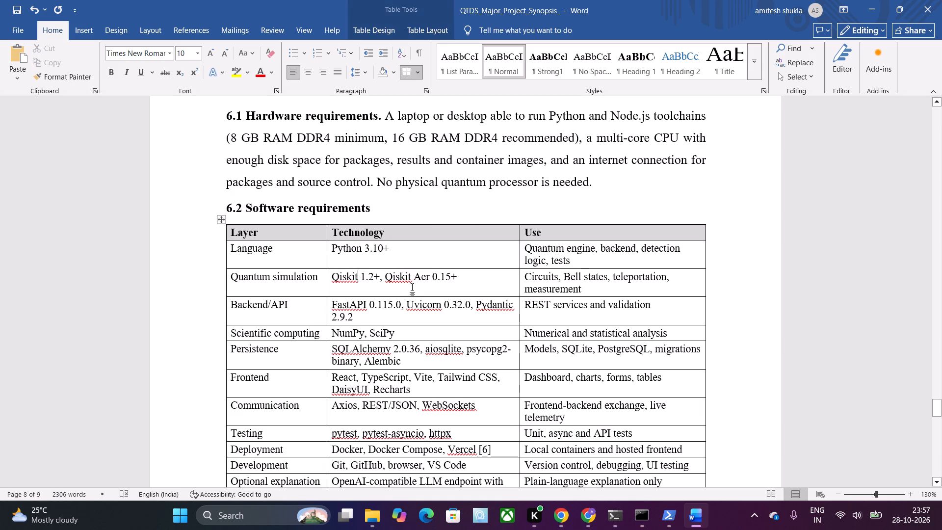
click(392, 247)
Delete "Qiskit Aer 0.15+" and its preceding comma from the Quantum simulation row's Technology cell, leaving only "Qiskit 1.2+".
click(461, 275)
right_drag(461, 275, 417, 274)
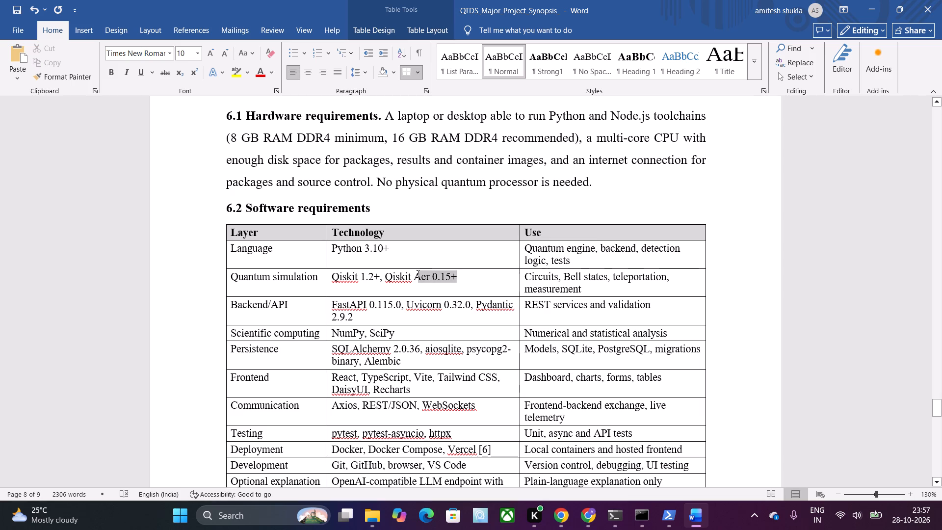
right_drag(417, 274, 395, 276)
key(BackSpace)
key(BackSpace)
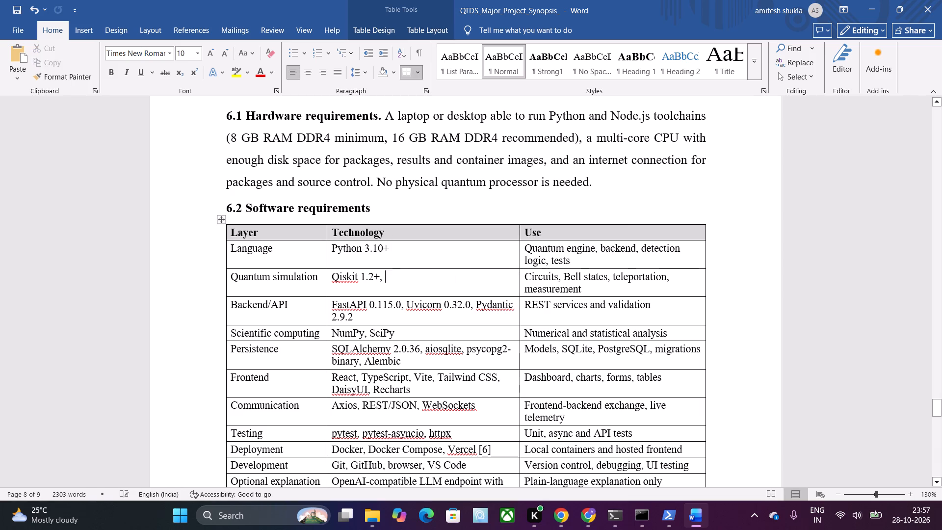
key(BackSpace)
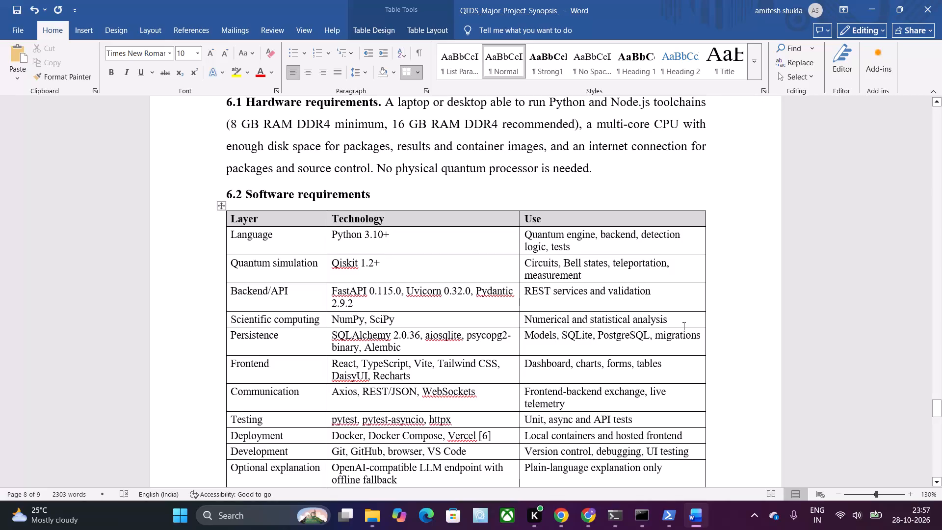
Review the remaining rows of the 6.2 Software requirements table.
scroll(679, 322, down, 1)
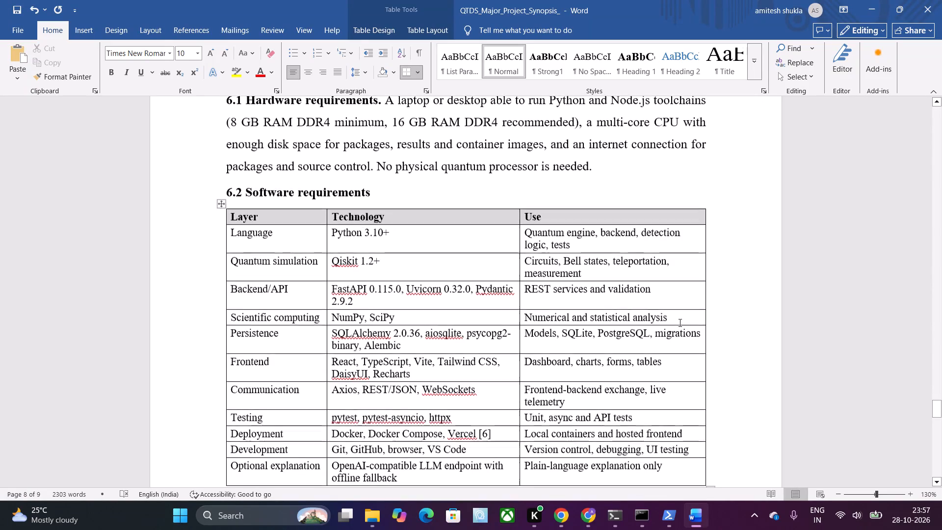
scroll(679, 322, down, 1)
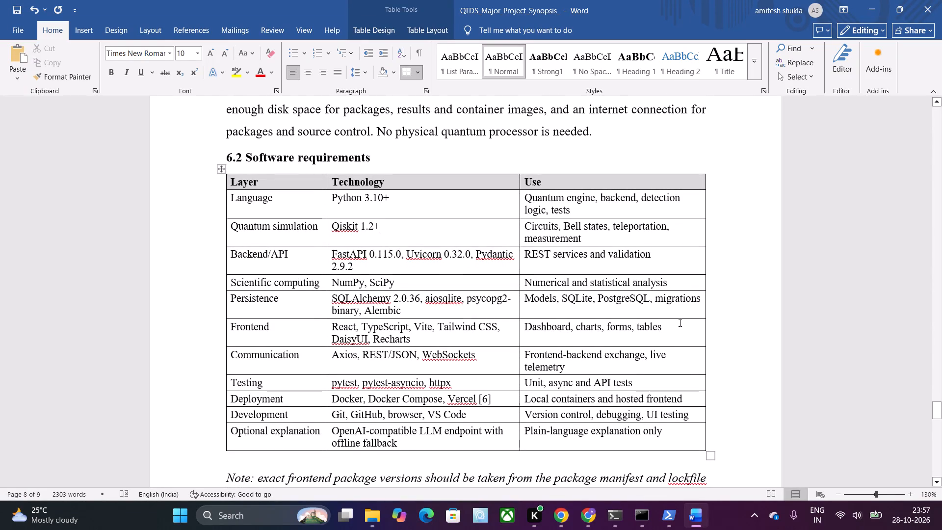
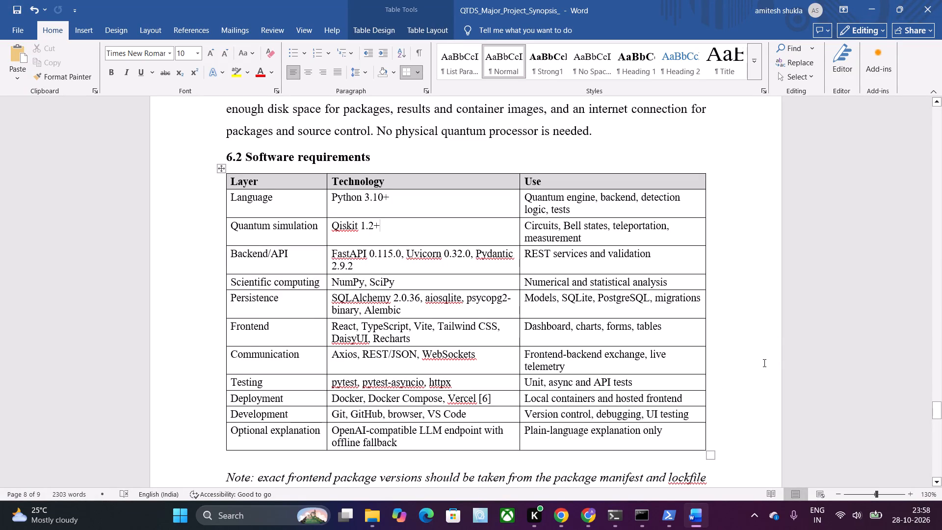
Delete the italic note about exact frontend package versions below the 6.2 Software requirements table, including its final period.
scroll(763, 363, down, 2)
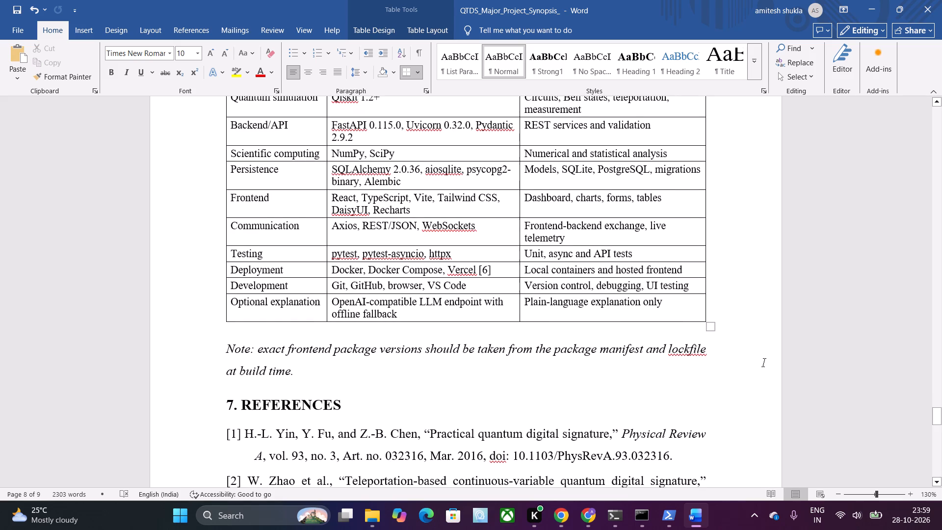
scroll(387, 365, down, 2)
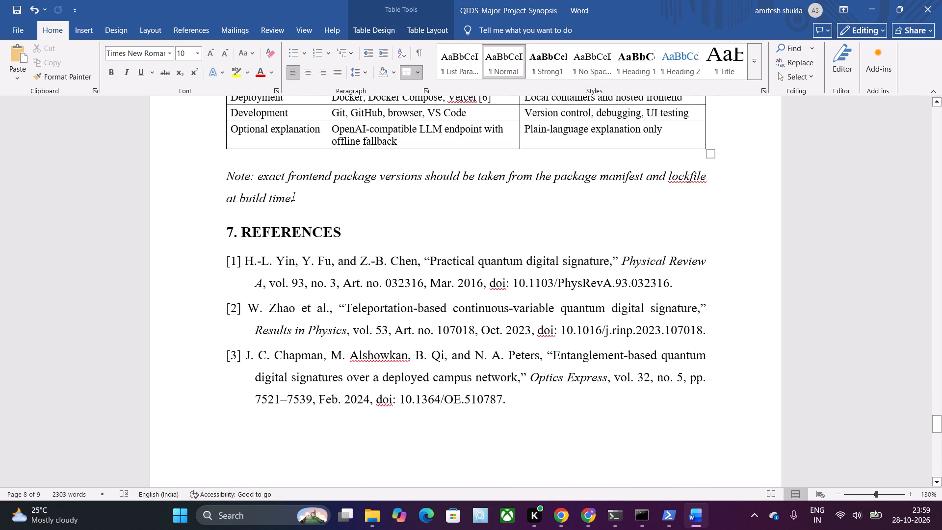
drag(293, 197, 237, 176)
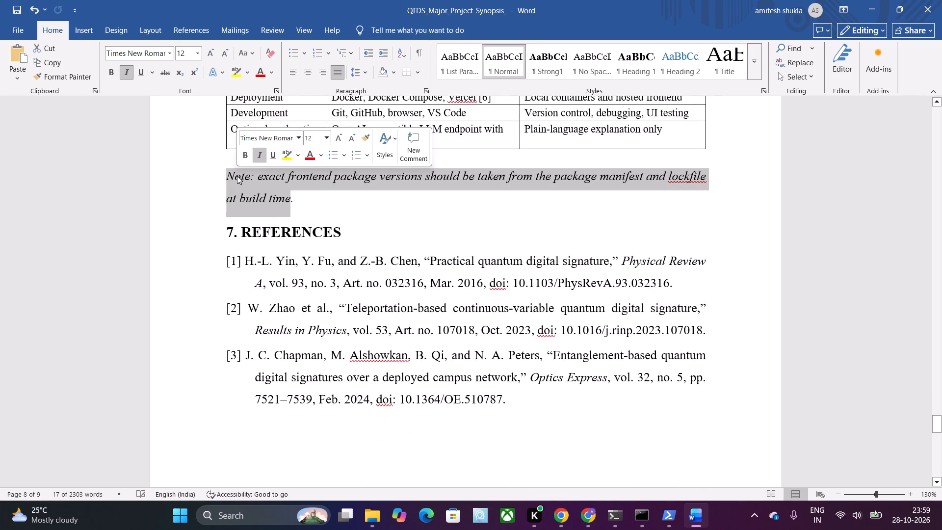
key(BackSpace)
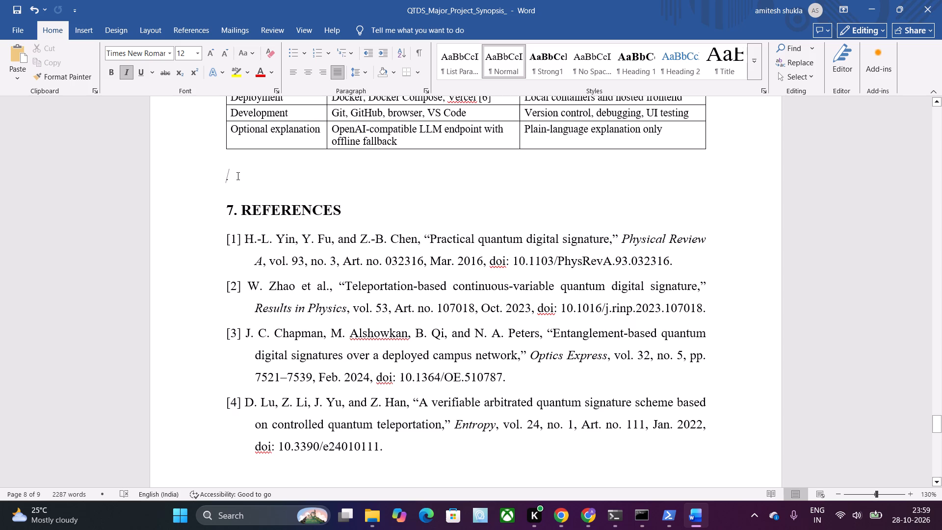
key(Right)
key(BackSpace)
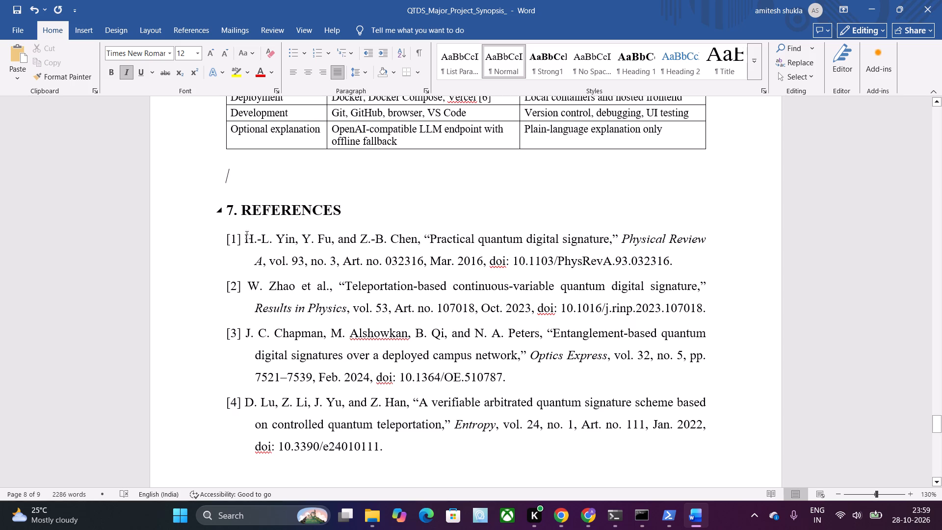
Review the nine entries of the 7. REFERENCES section across pages 8 and 9.
scroll(264, 246, down, 1)
scroll(175, 255, down, 1)
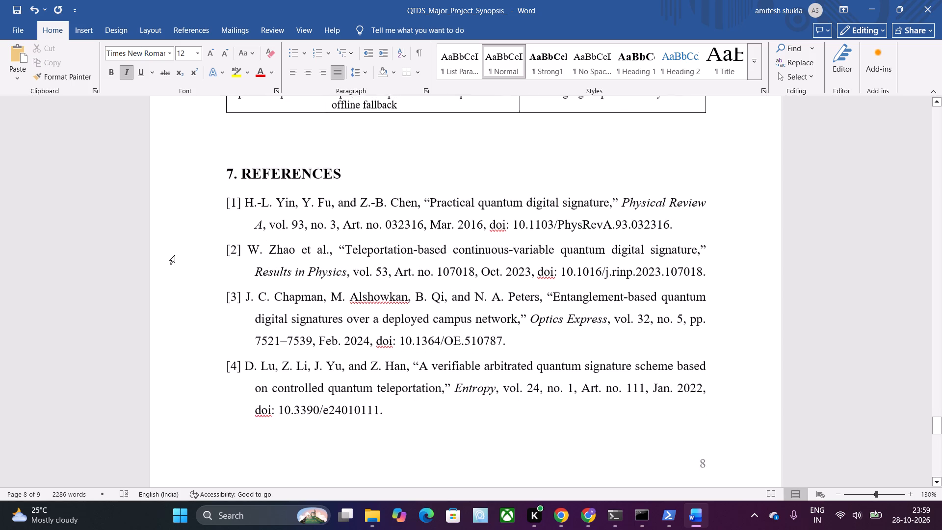
scroll(175, 255, down, 1)
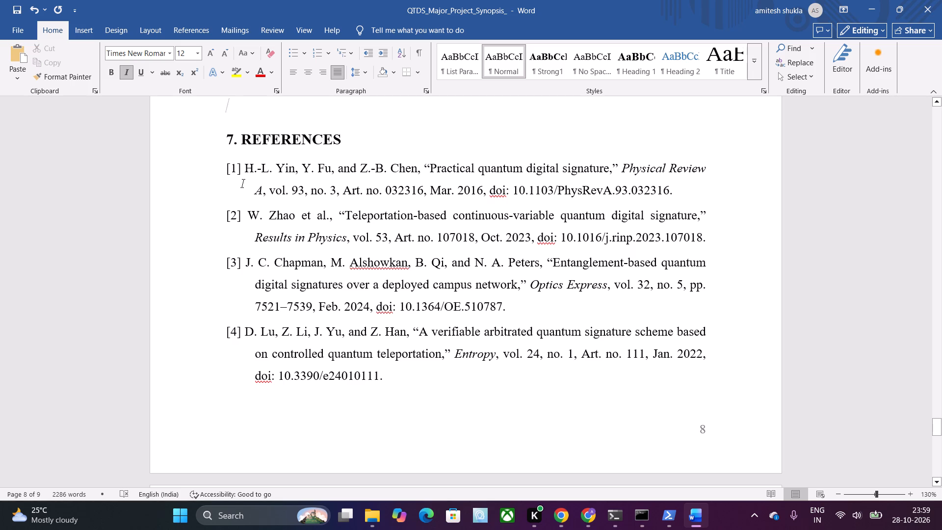
scroll(248, 203, down, 3)
scroll(248, 203, up, 1)
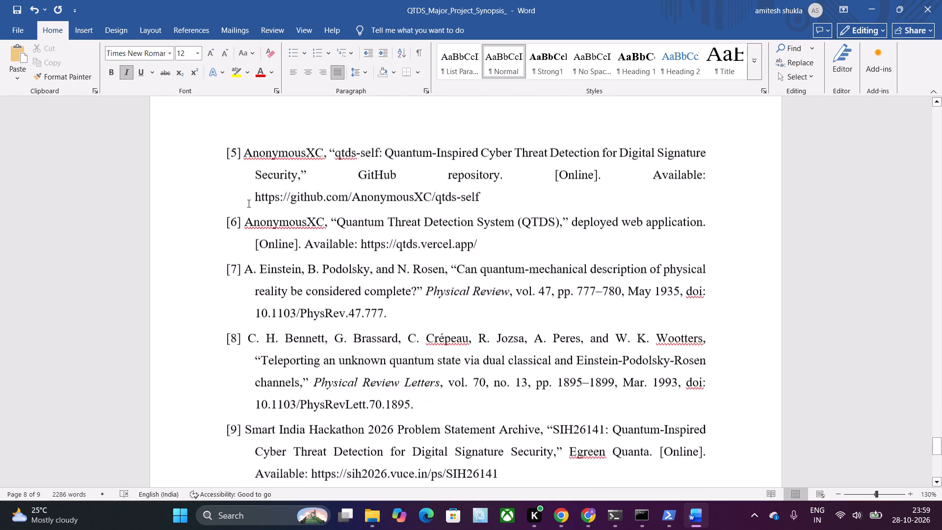
scroll(248, 203, up, 3)
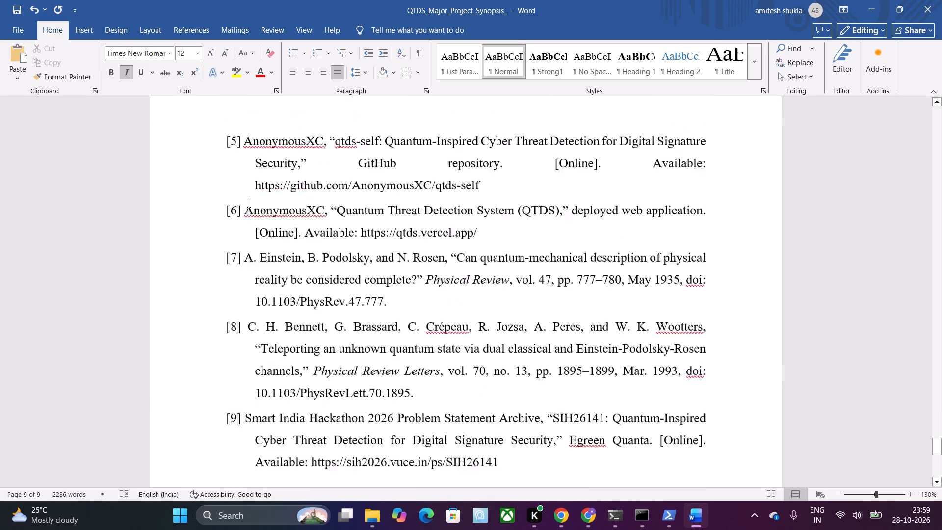
scroll(248, 203, up, 3)
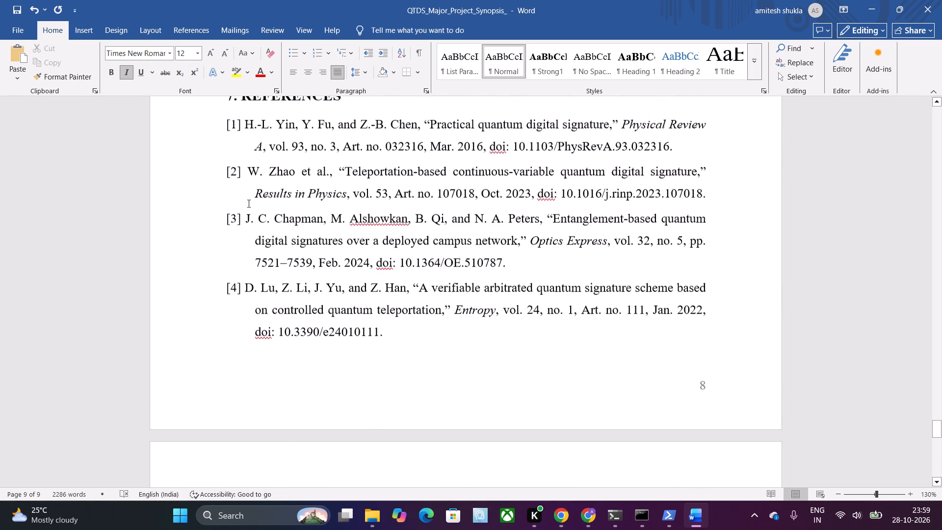
scroll(248, 203, up, 1)
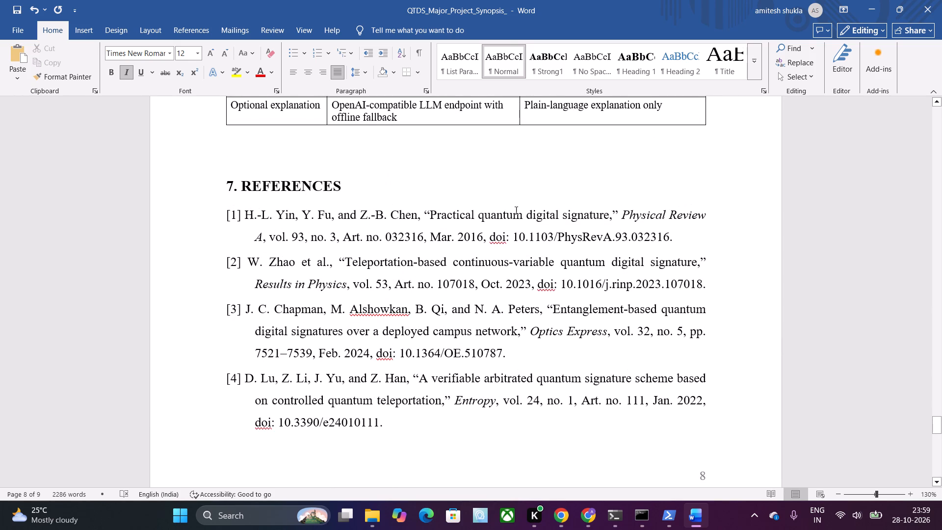
scroll(430, 203, down, 1)
scroll(702, 456, down, 1)
scroll(680, 400, down, 2)
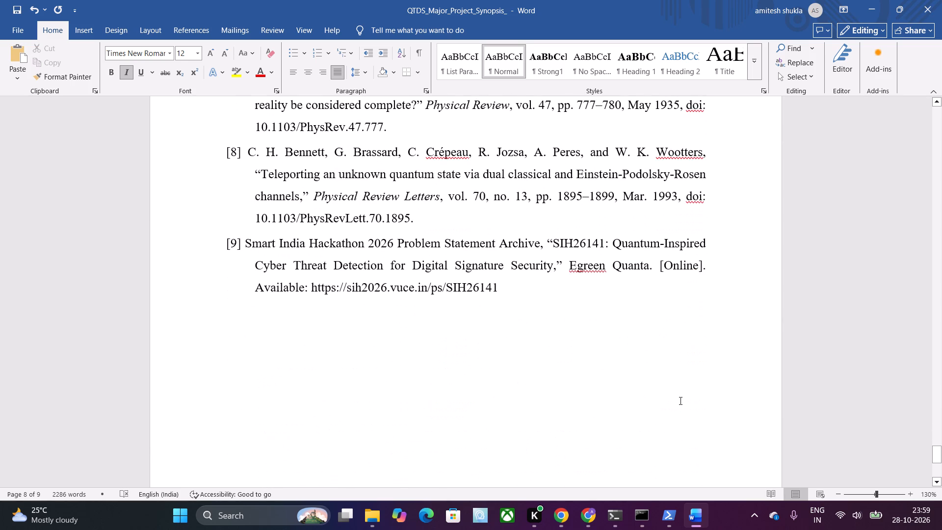
scroll(680, 400, up, 2)
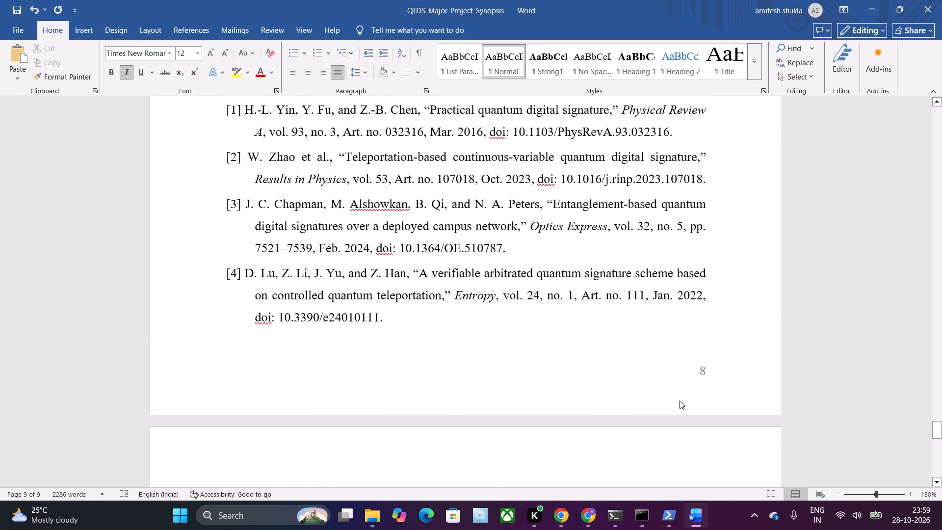
scroll(680, 400, up, 1)
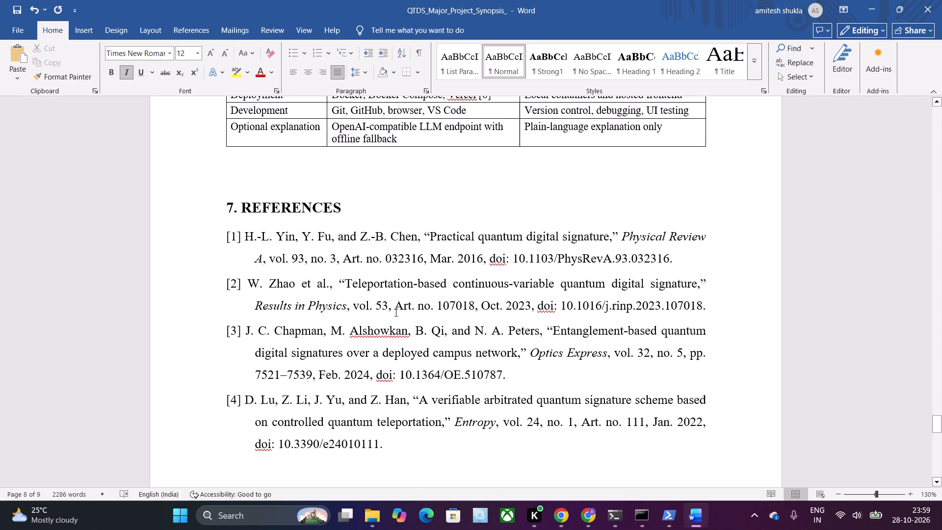
Remove an empty line between the Software requirements table and the 7. REFERENCES heading.
key(BackSpace)
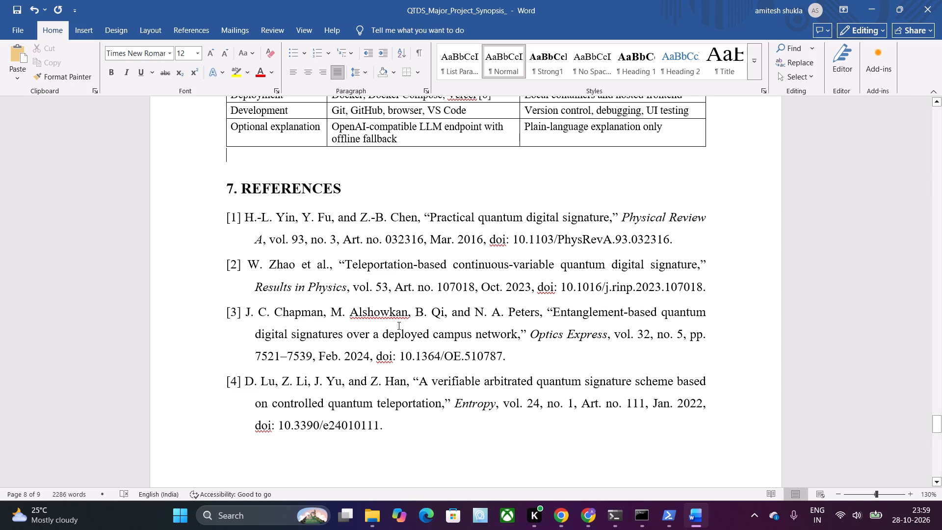
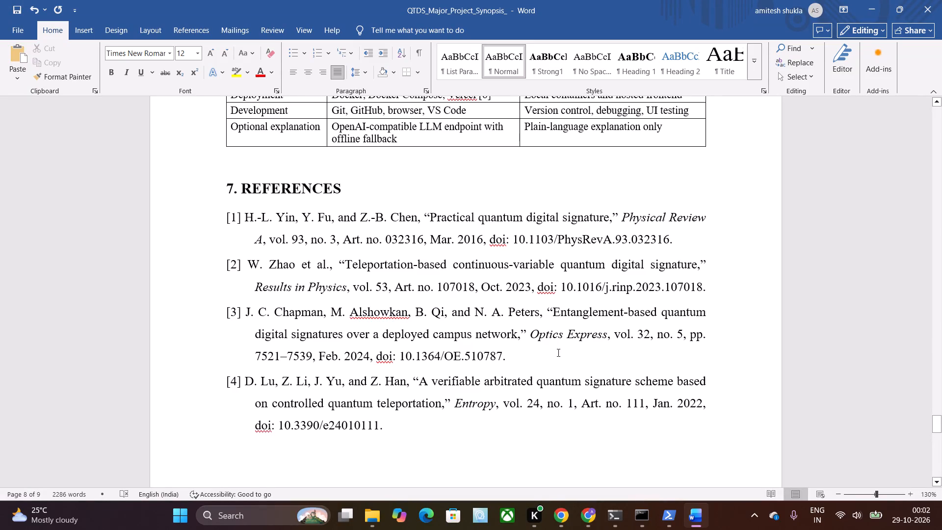
Re-check the entries of the 7. REFERENCES section, especially the AnonymousXC repository and web application entries [5] and [6].
click(544, 286)
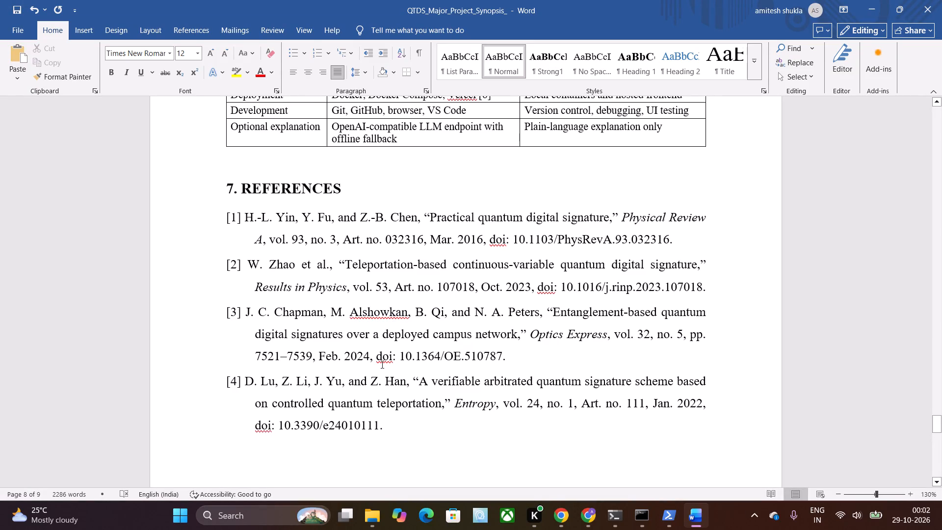
click(381, 364)
scroll(565, 394, down, 2)
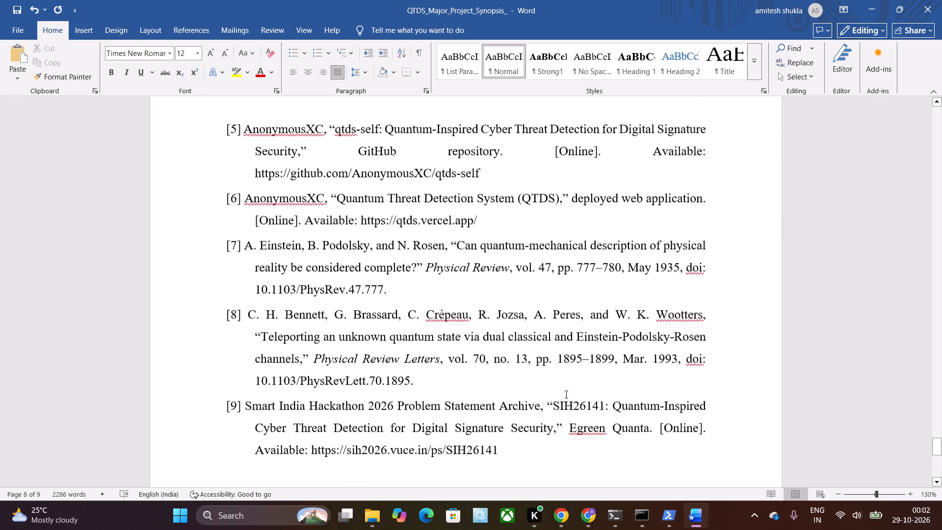
scroll(565, 394, down, 3)
scroll(565, 394, up, 1)
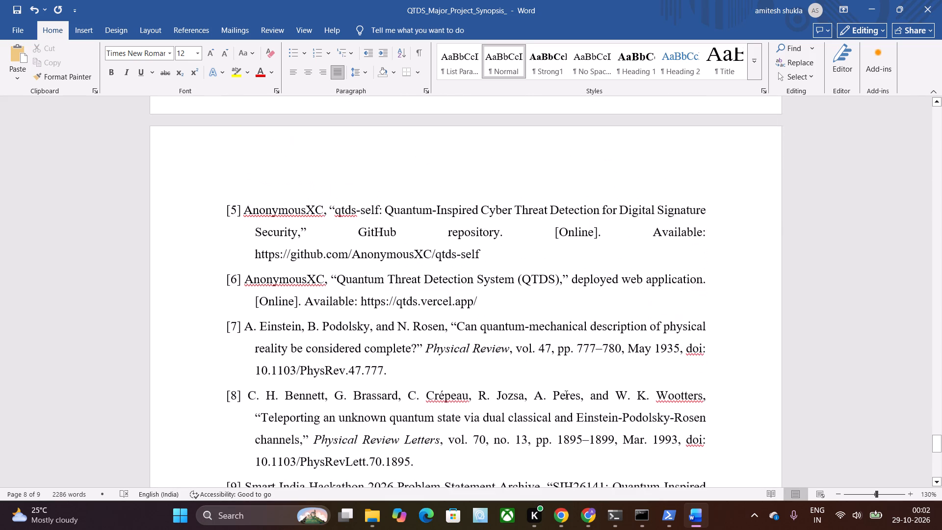
scroll(565, 394, up, 1)
click(289, 229)
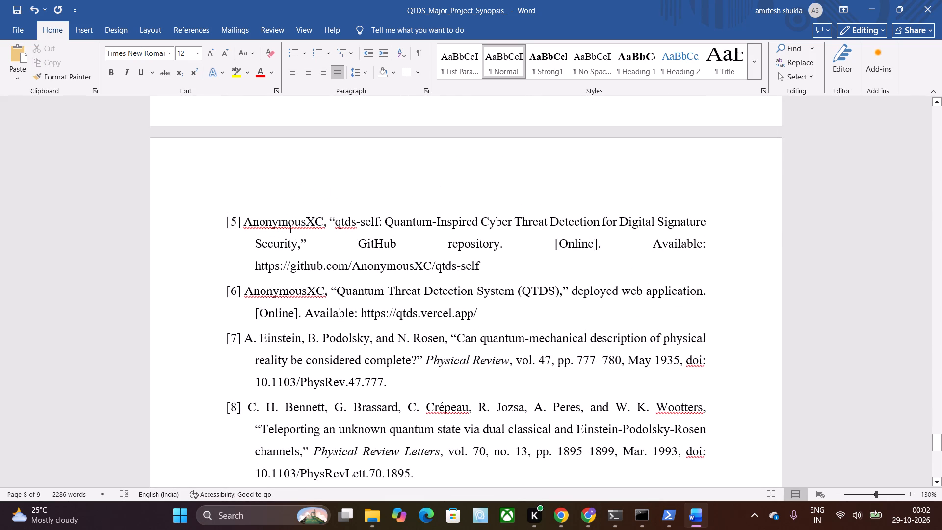
click(352, 221)
click(287, 292)
scroll(287, 292, down, 3)
scroll(287, 292, up, 6)
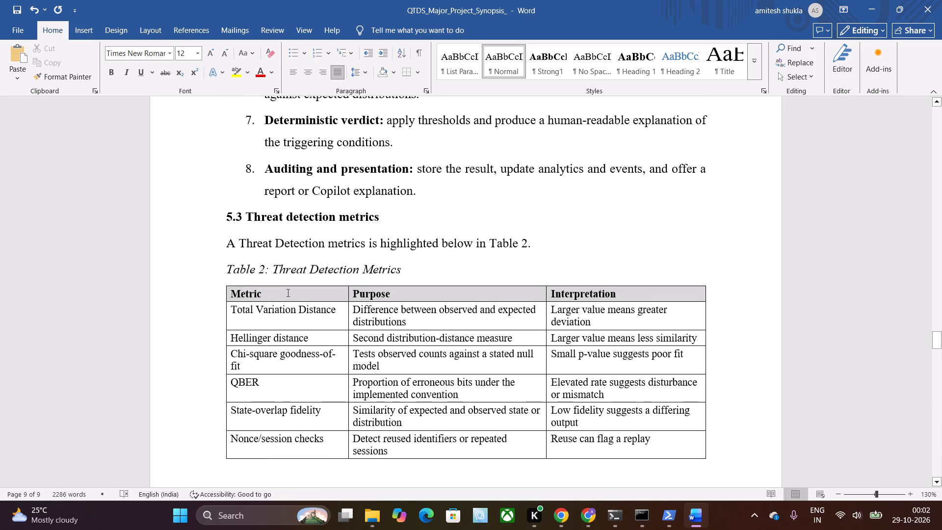
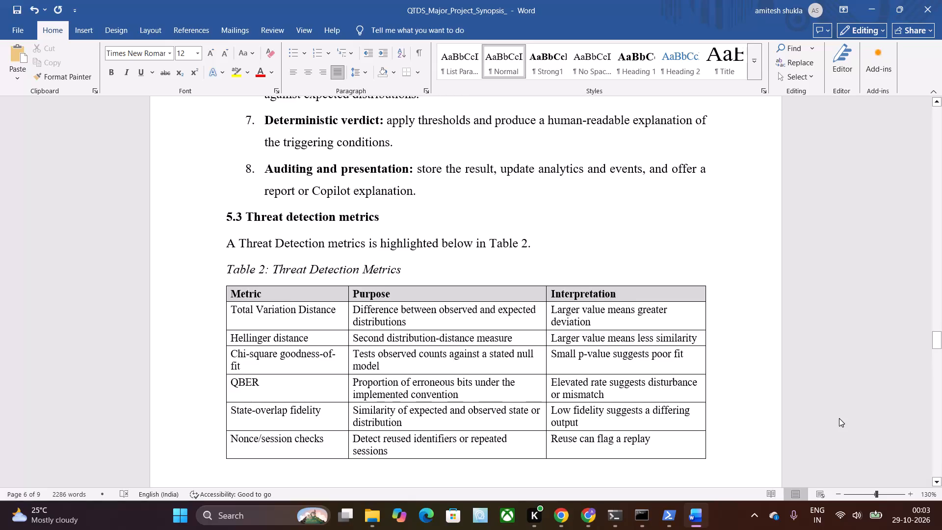
Switch from Word to the Chrome window showing the QTDS_Major_Project_Synopsis_ document in Google Docs.
click(556, 521)
click(488, 454)
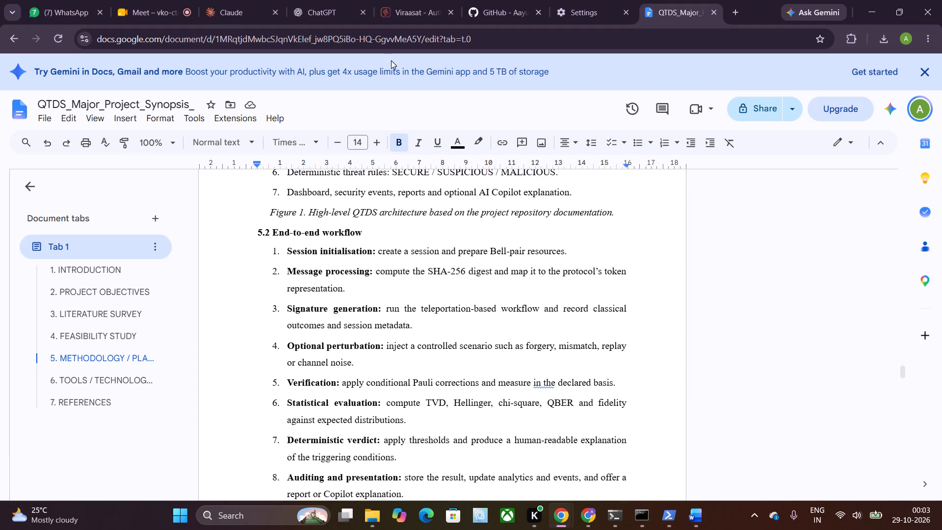